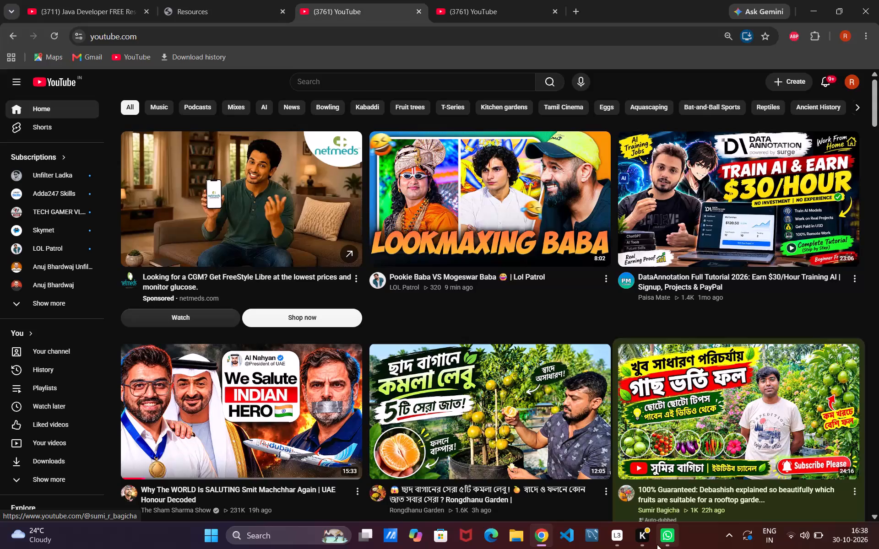
# Search the web for canva in a new browser tab, open the Canva India site and log in.
pyautogui.click(575, 13)
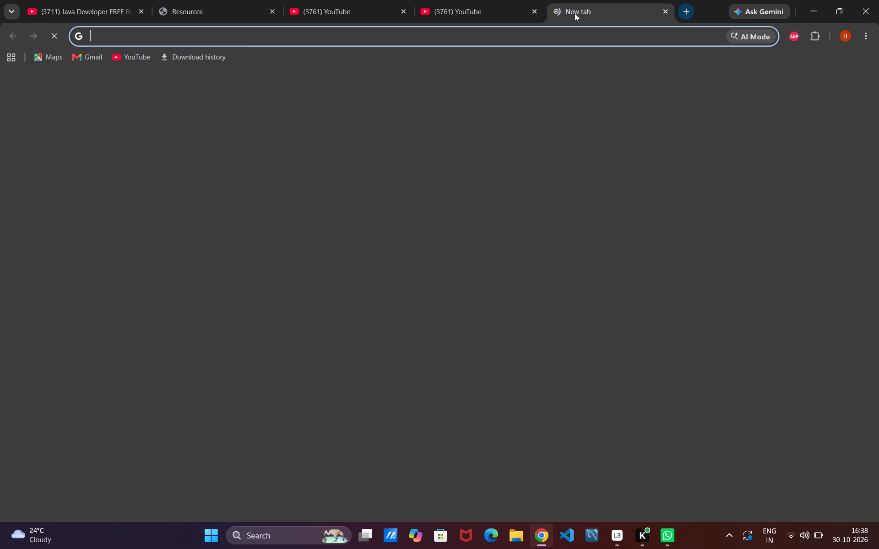
pyautogui.write('can')
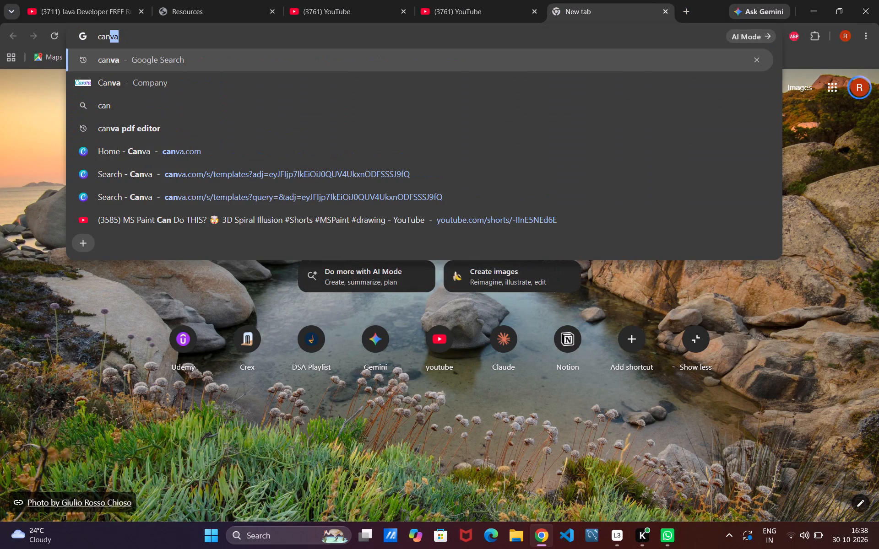
pyautogui.press('Return')
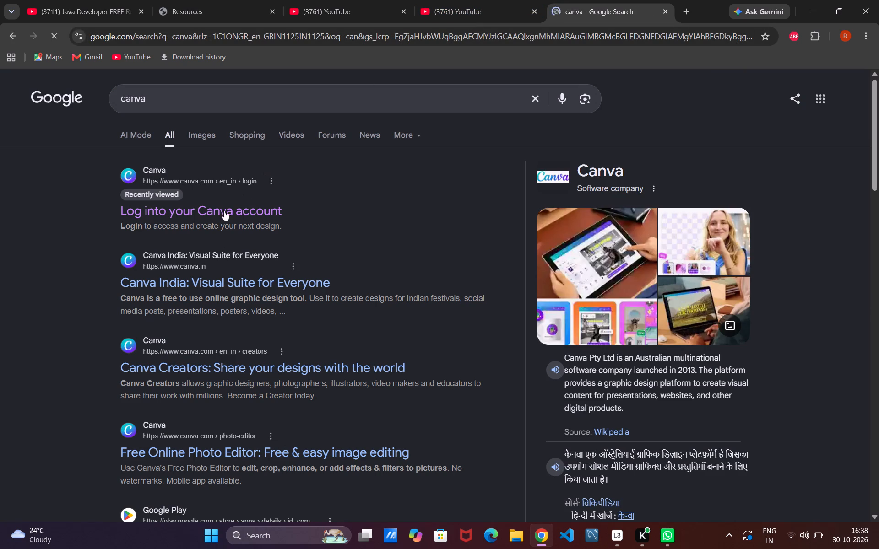
pyautogui.click(229, 285)
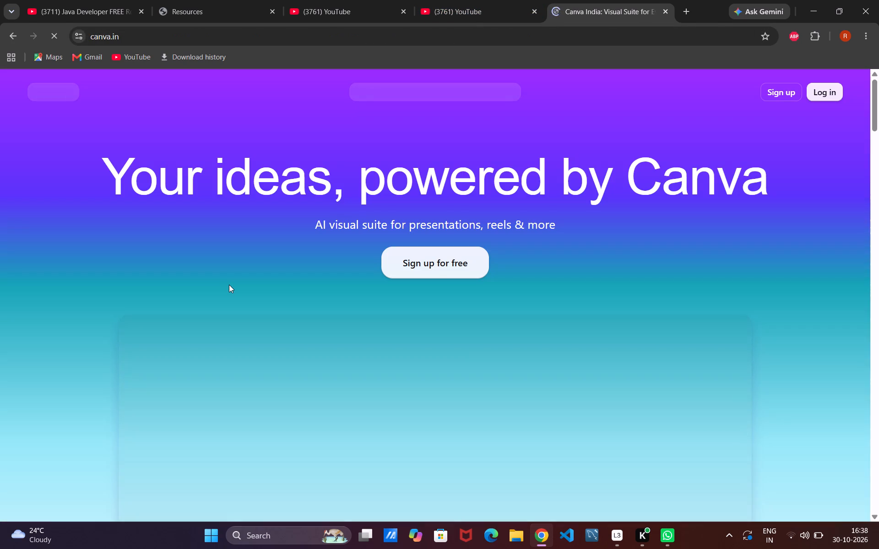
pyautogui.click(823, 89)
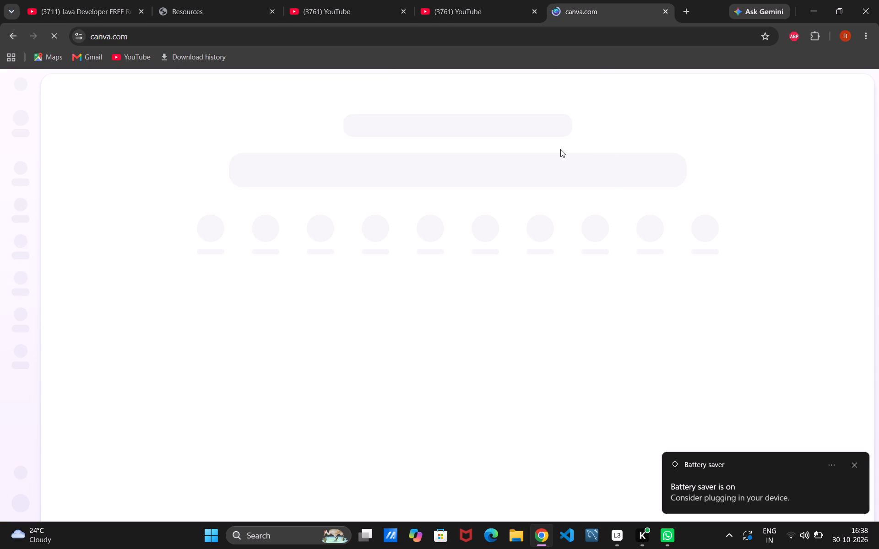
pyautogui.click(853, 465)
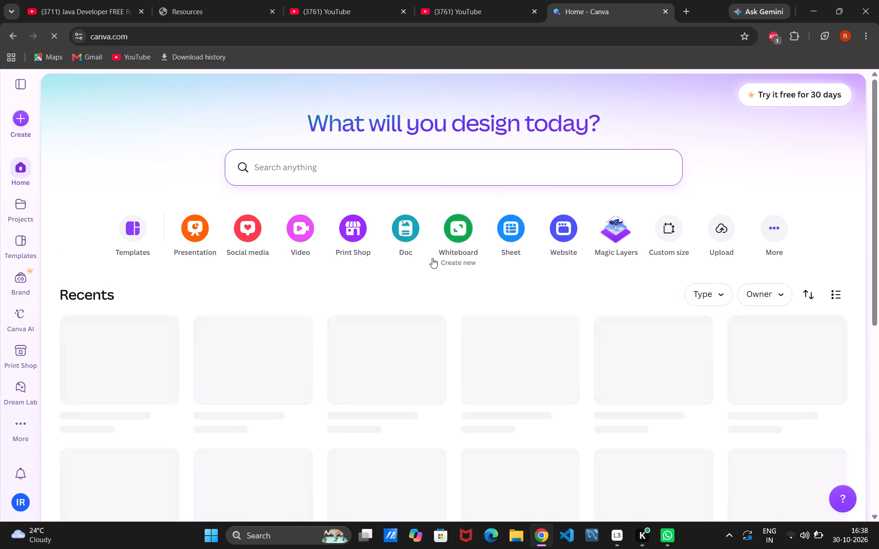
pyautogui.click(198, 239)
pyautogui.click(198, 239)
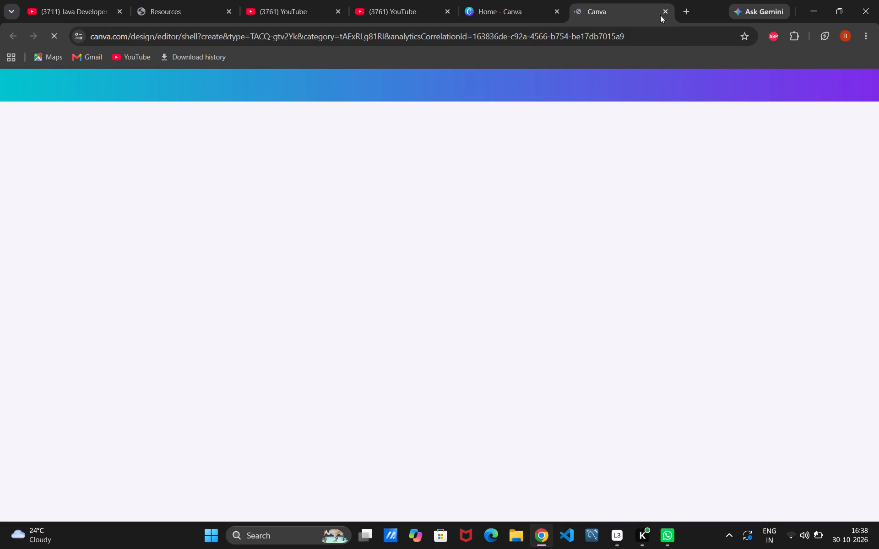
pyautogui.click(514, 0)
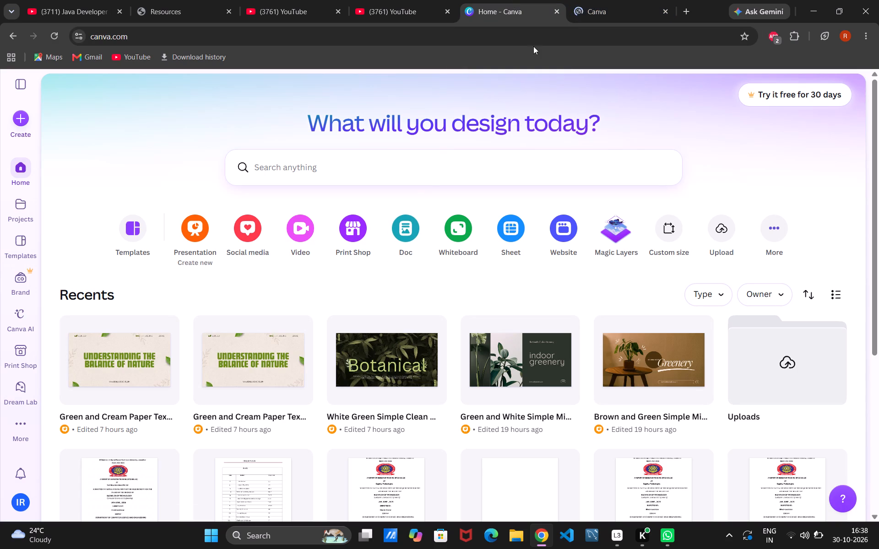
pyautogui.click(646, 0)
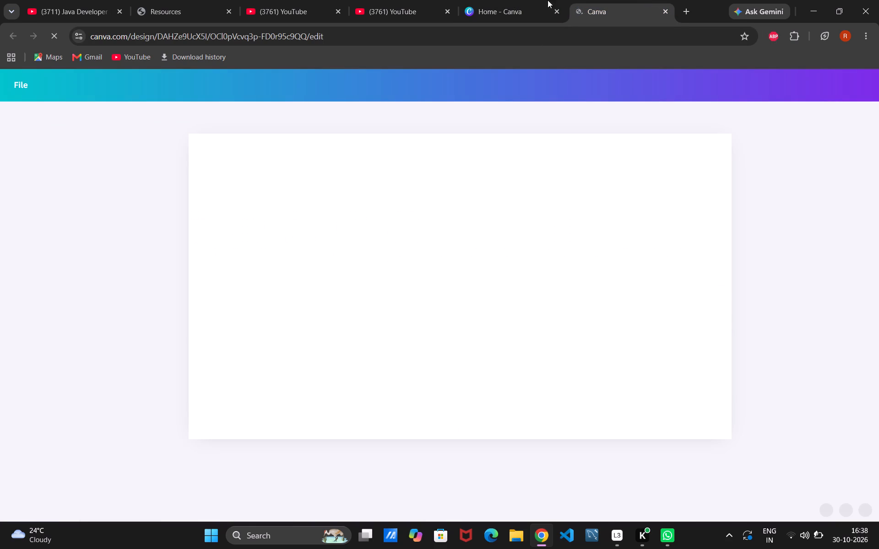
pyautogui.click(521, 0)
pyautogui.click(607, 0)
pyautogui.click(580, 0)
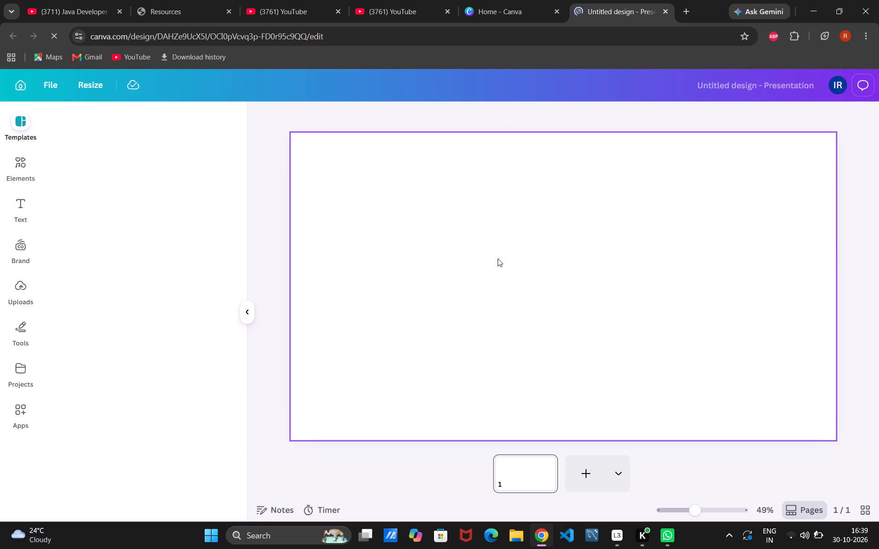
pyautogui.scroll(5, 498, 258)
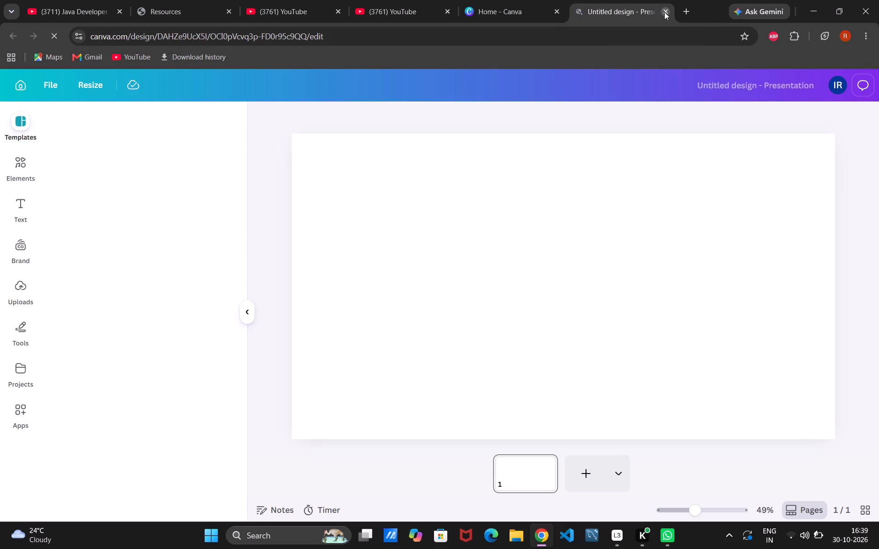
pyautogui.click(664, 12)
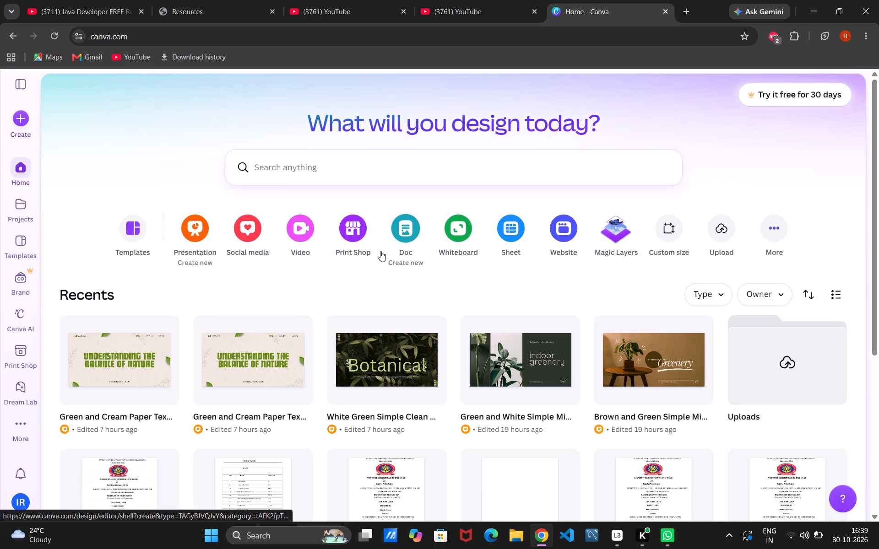
# Search Canva for "ppt presentation" and show all matching templates.
pyautogui.click(369, 170)
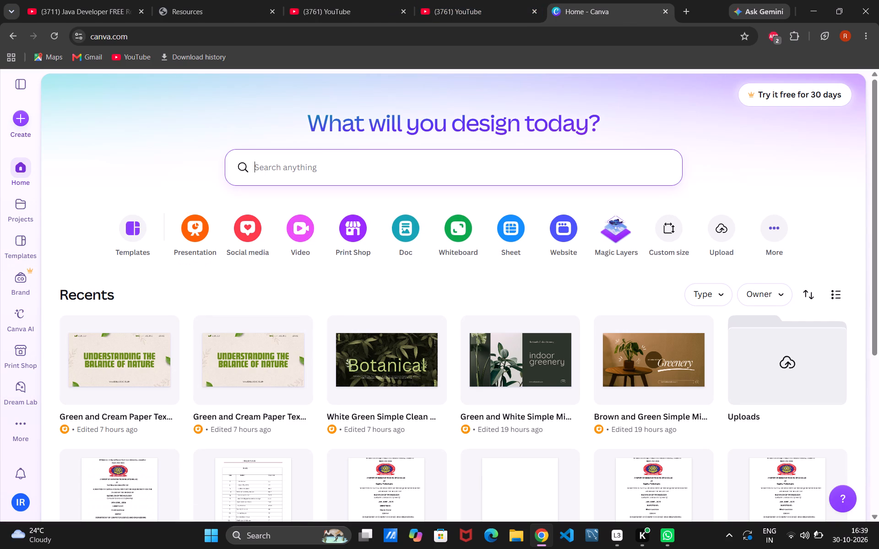
pyautogui.write('pre')
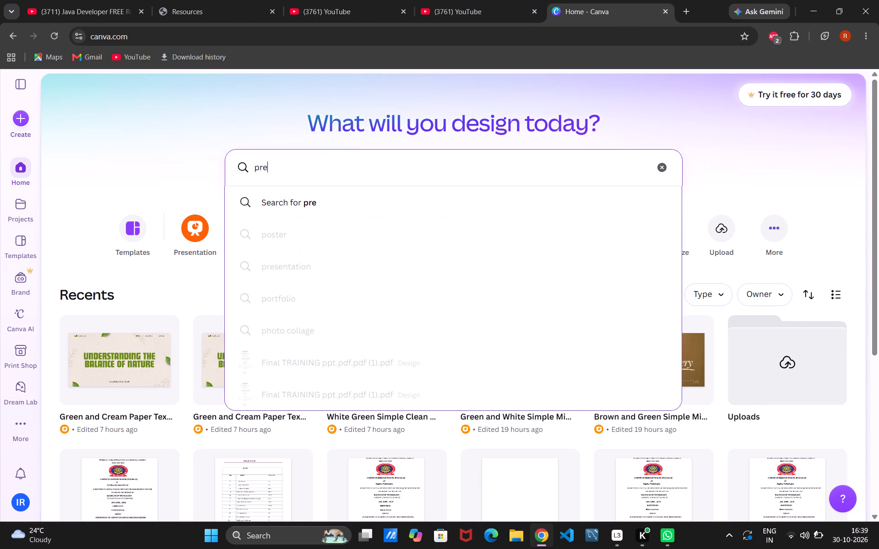
pyautogui.write('sent')
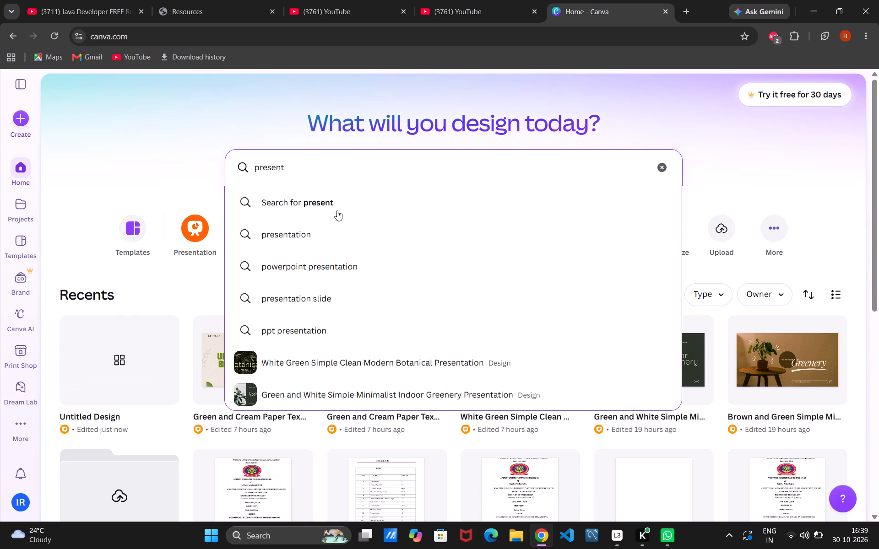
pyautogui.click(320, 336)
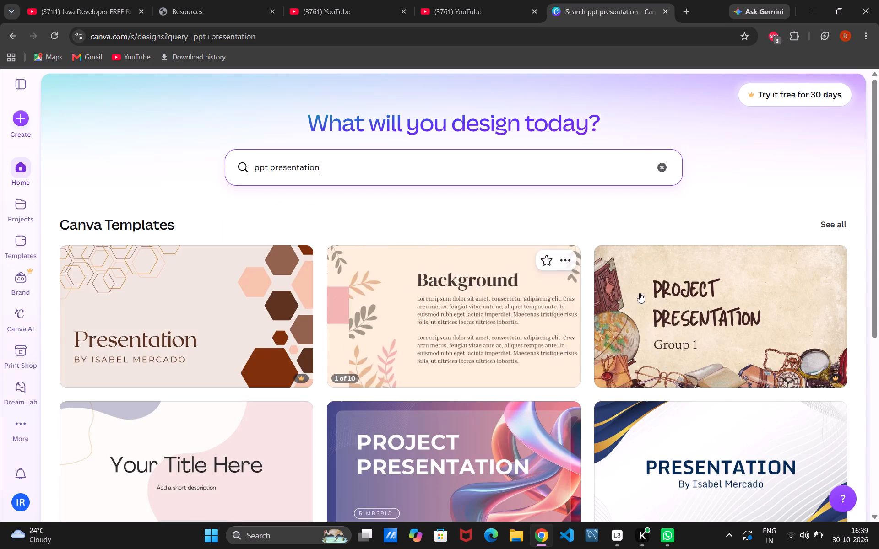
pyautogui.click(833, 224)
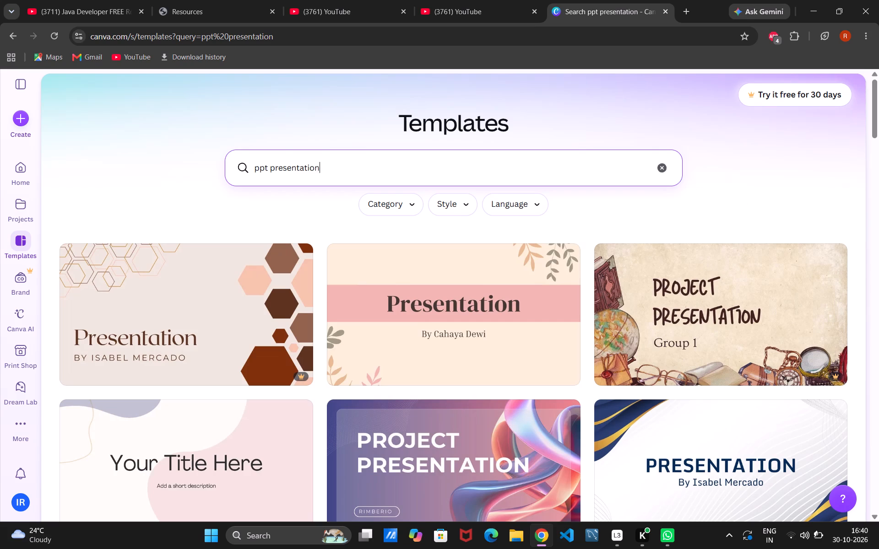
# Replace the template search term with "indoor plants" and run the search.
pyautogui.click(662, 167)
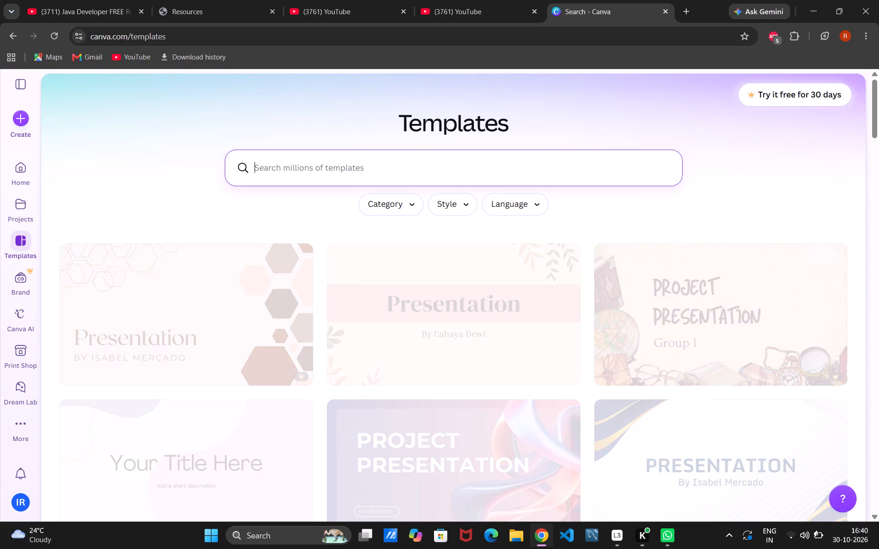
pyautogui.write('indoor pl')
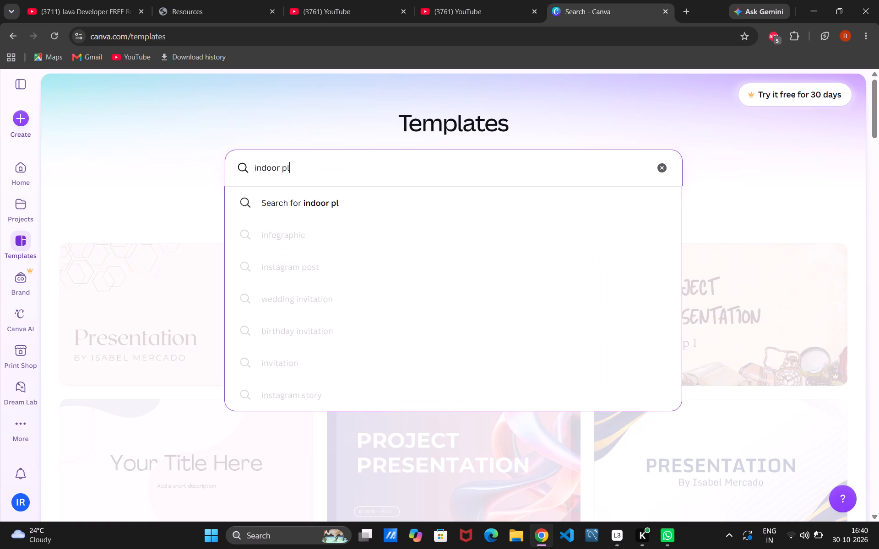
pyautogui.write('ants')
pyautogui.press('Return')
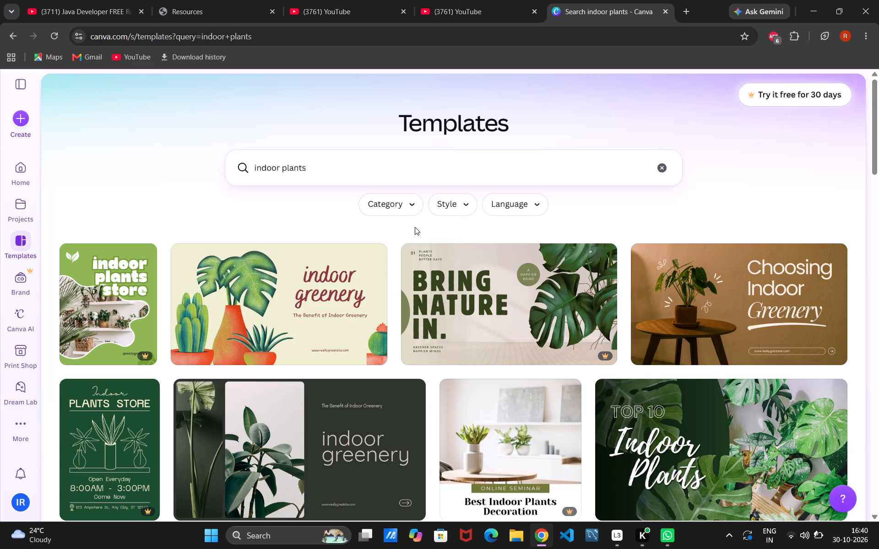
# Browse the indoor plants templates for a suitable presentation design.
pyautogui.scroll(-1, 458, 232)
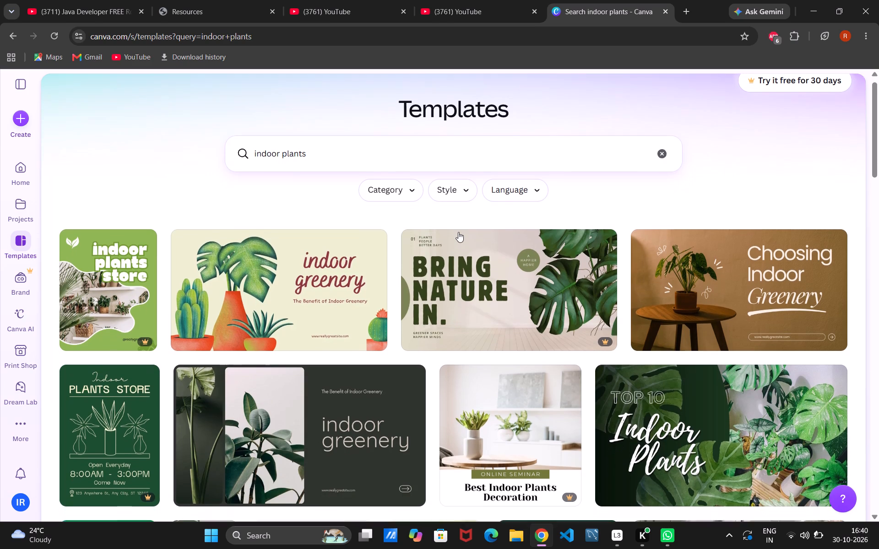
pyautogui.scroll(-3, 458, 232)
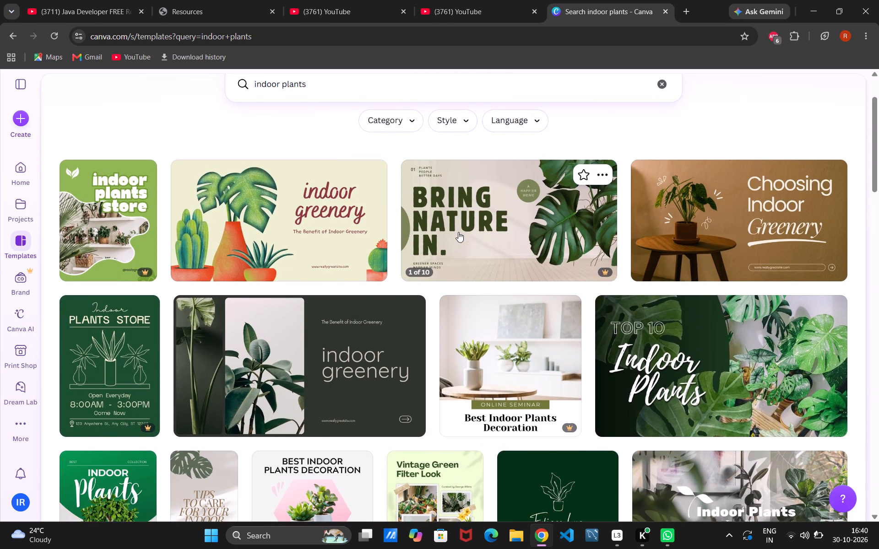
pyautogui.scroll(-2, 458, 232)
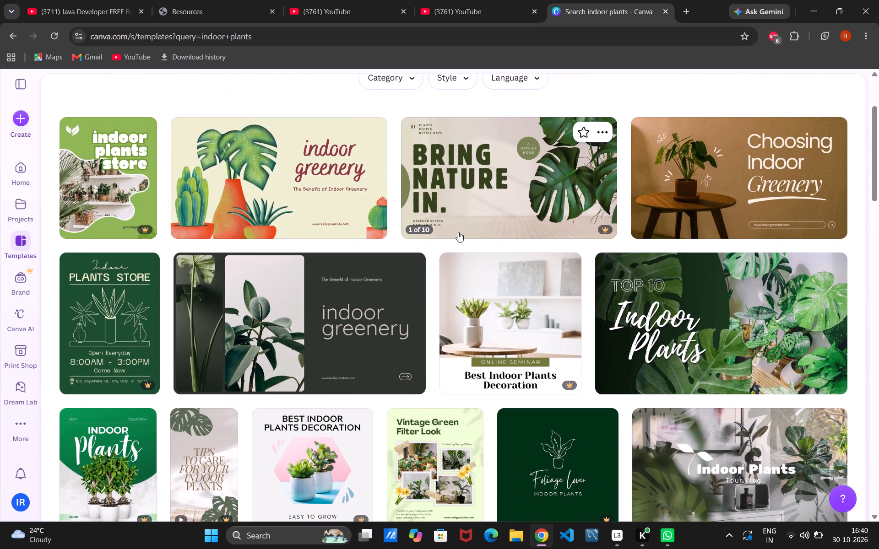
pyautogui.scroll(-2, 458, 232)
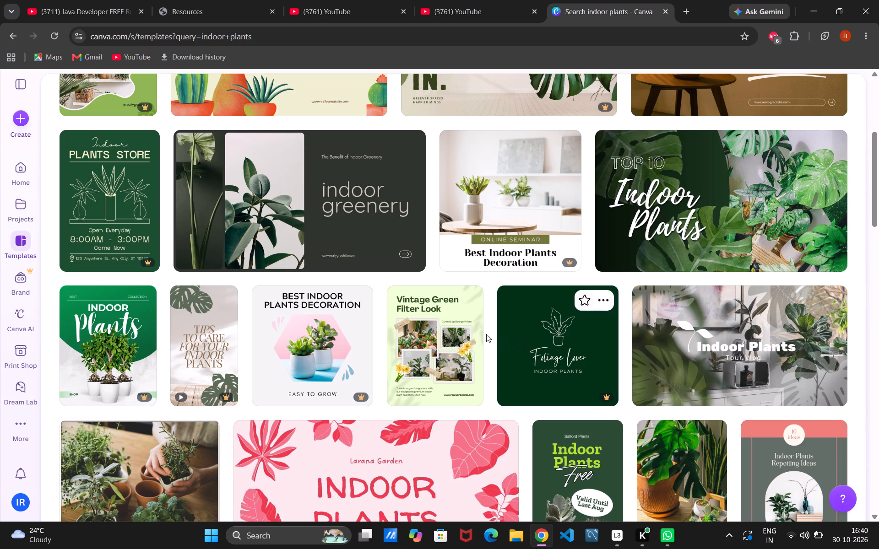
pyautogui.scroll(1, 481, 262)
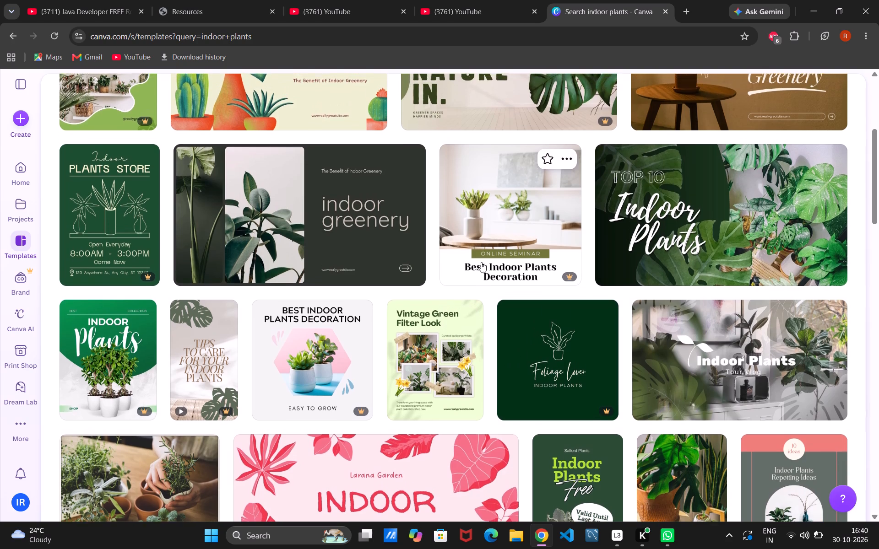
pyautogui.scroll(1, 481, 262)
pyautogui.scroll(2, 321, 358)
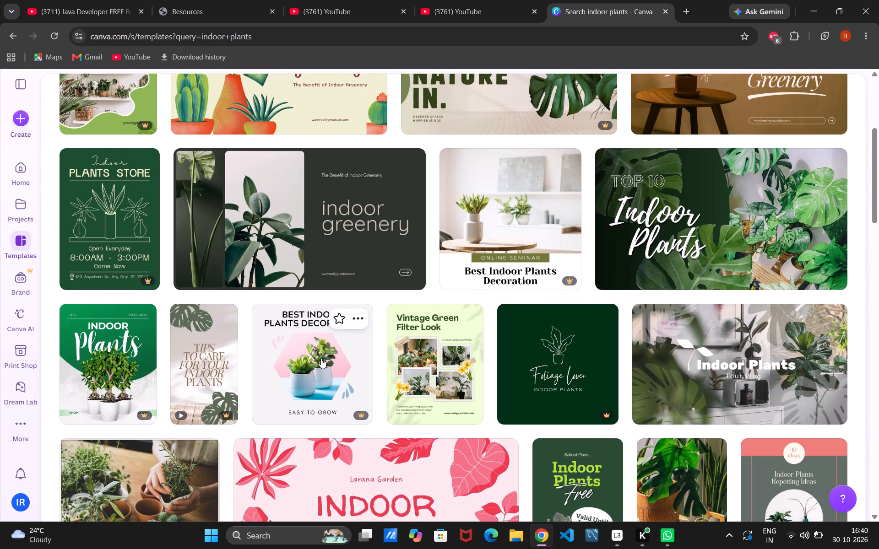
pyautogui.scroll(4, 321, 358)
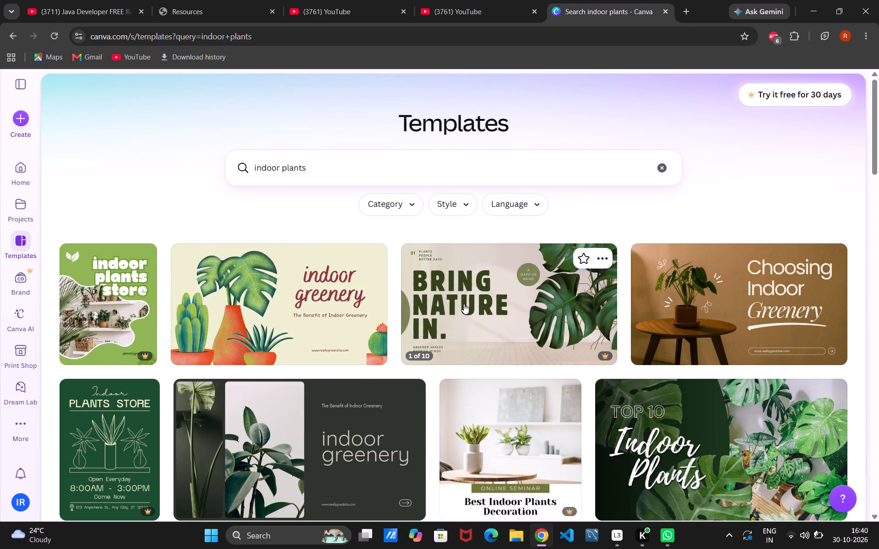
# Preview the Green Beige Aesthetic Indoor Plants Presentation template, then return to the indoor plants results.
pyautogui.click(464, 304)
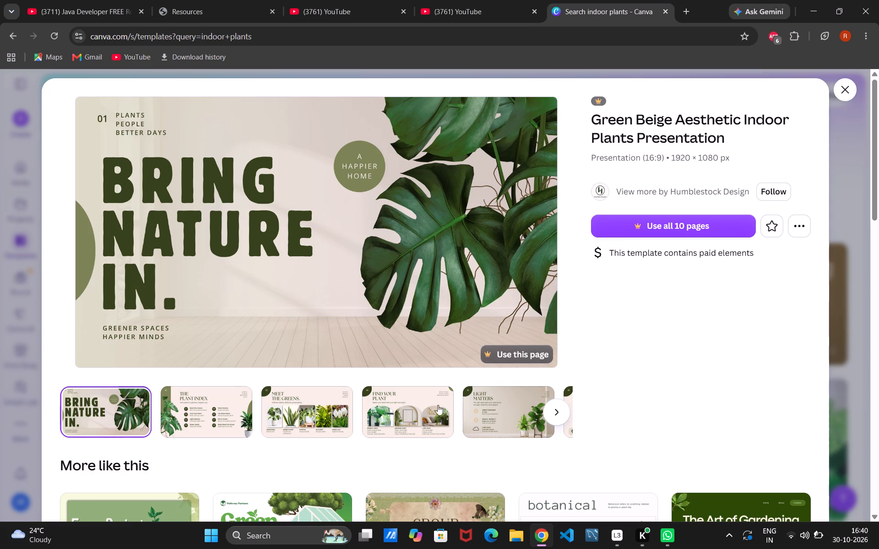
pyautogui.hscroll(6, 392, 409)
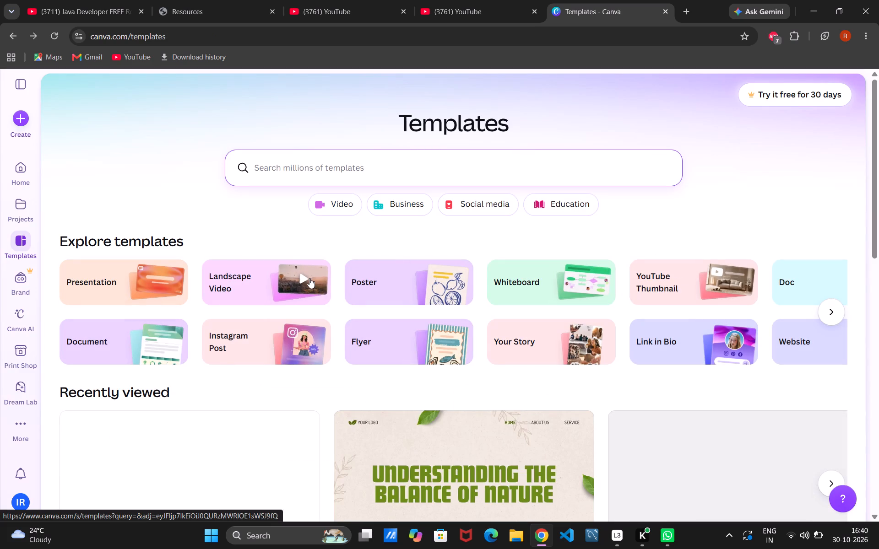
pyautogui.hscroll(-9, 464, 266)
pyautogui.hscroll(-5, 441, 216)
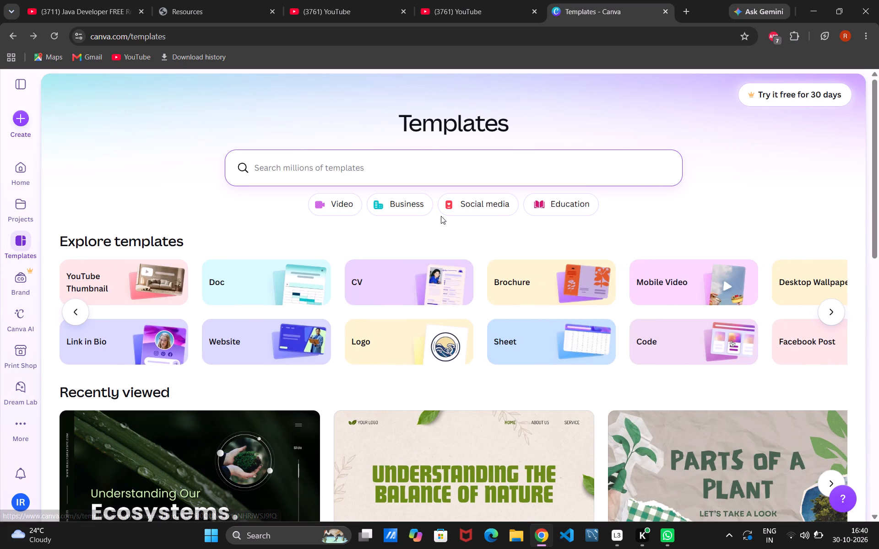
pyautogui.hscroll(-5, 441, 216)
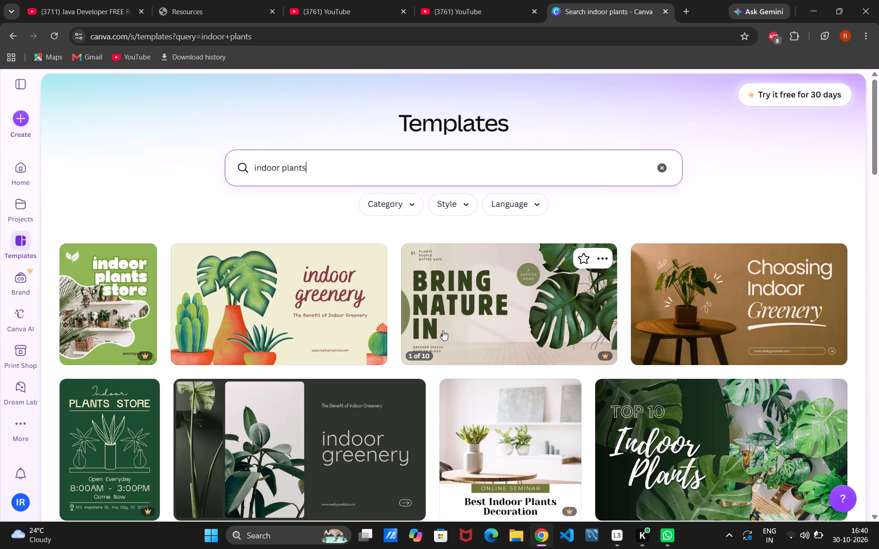
# Open the Brown and Green Simple Minimalist Indoor Plants Presentation template for customising with all 10 pages.
pyautogui.click(722, 318)
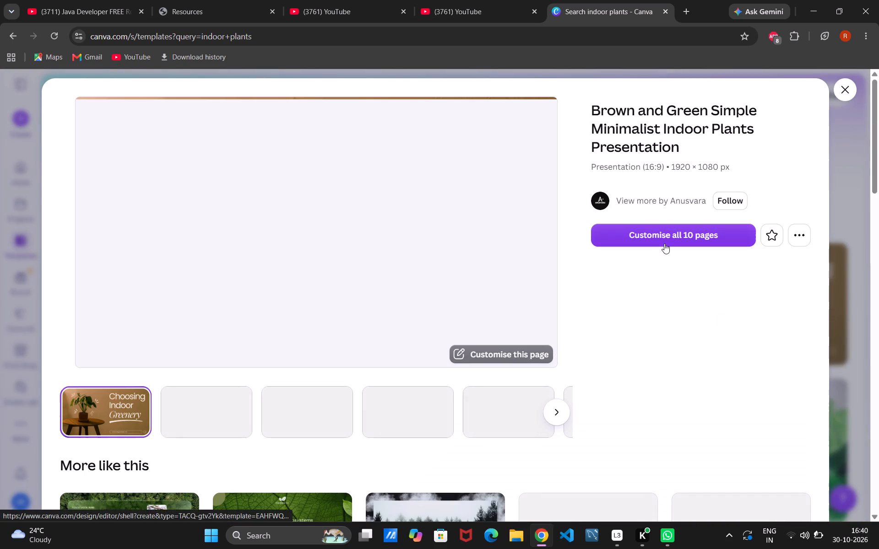
pyautogui.click(668, 237)
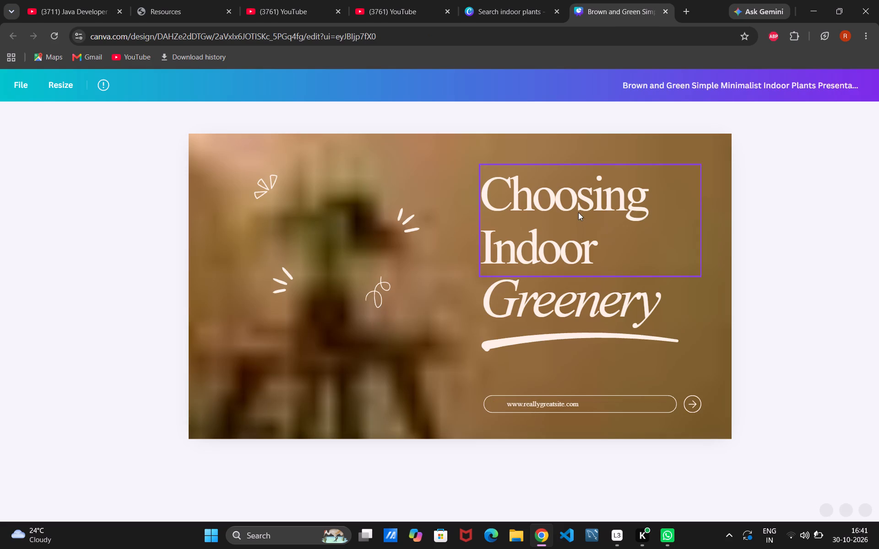
# Reposition the "Choosing Indoor" heading on the cover page, trying spots over the plant photo before placing it directly above "Greenery".
pyautogui.moveTo(516, 215); pyautogui.dragTo(490, 215)
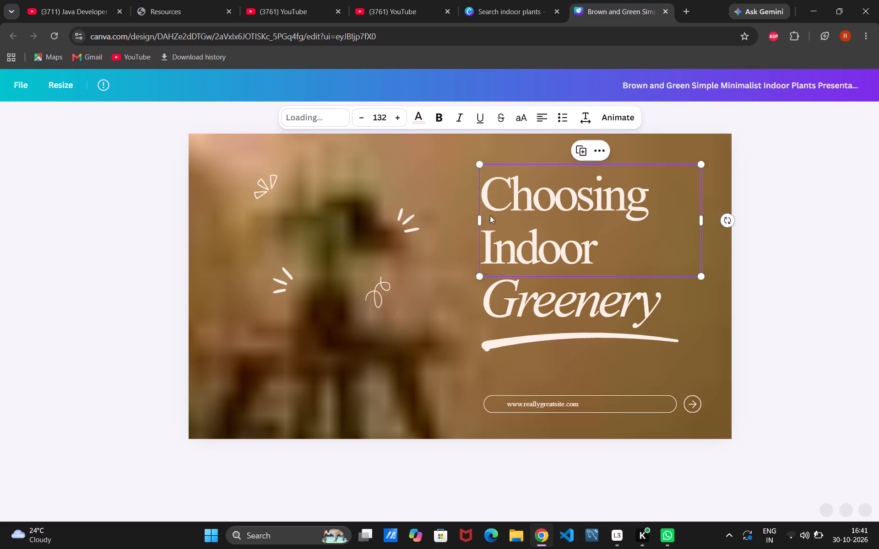
pyautogui.moveTo(490, 215); pyautogui.dragTo(301, 237)
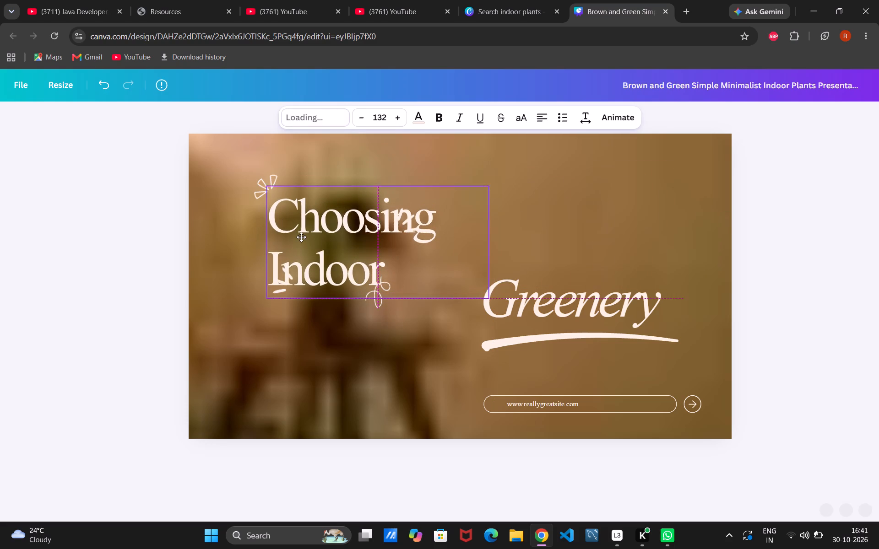
pyautogui.moveTo(301, 237); pyautogui.dragTo(298, 232)
pyautogui.moveTo(350, 227); pyautogui.dragTo(338, 381)
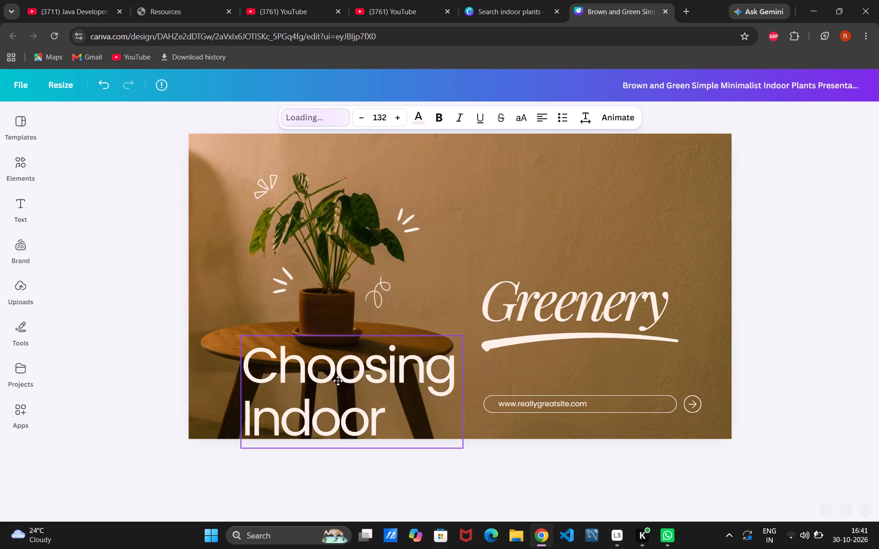
pyautogui.moveTo(338, 381); pyautogui.dragTo(538, 206)
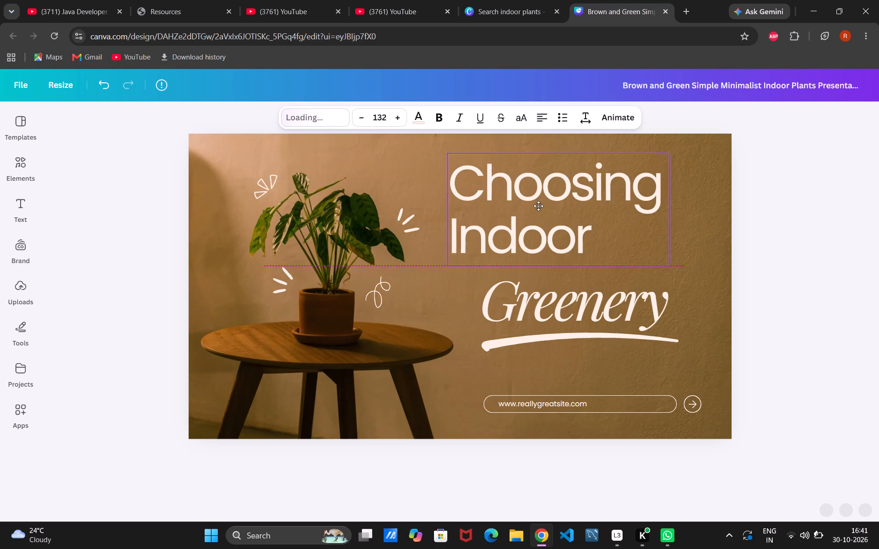
pyautogui.moveTo(538, 206); pyautogui.dragTo(561, 205)
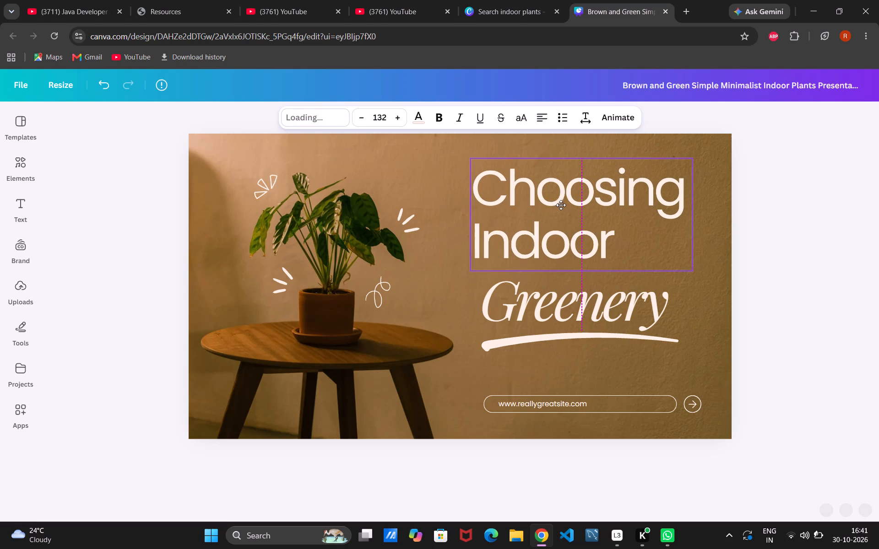
pyautogui.moveTo(561, 205); pyautogui.dragTo(563, 205)
# Look through pages 2 to 10 of the presentation in order, examining each layout up to the closing "Thank you" page.
pyautogui.scroll(-3, 397, 309)
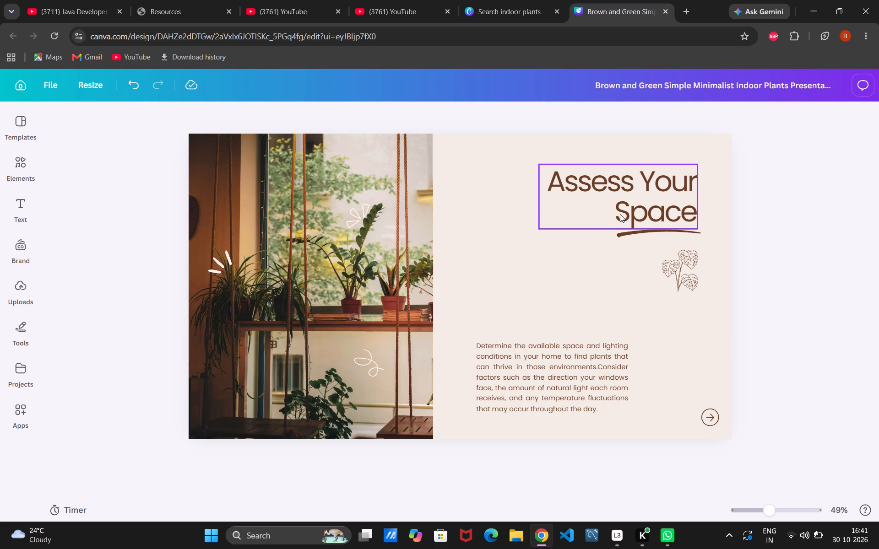
pyautogui.click(571, 409)
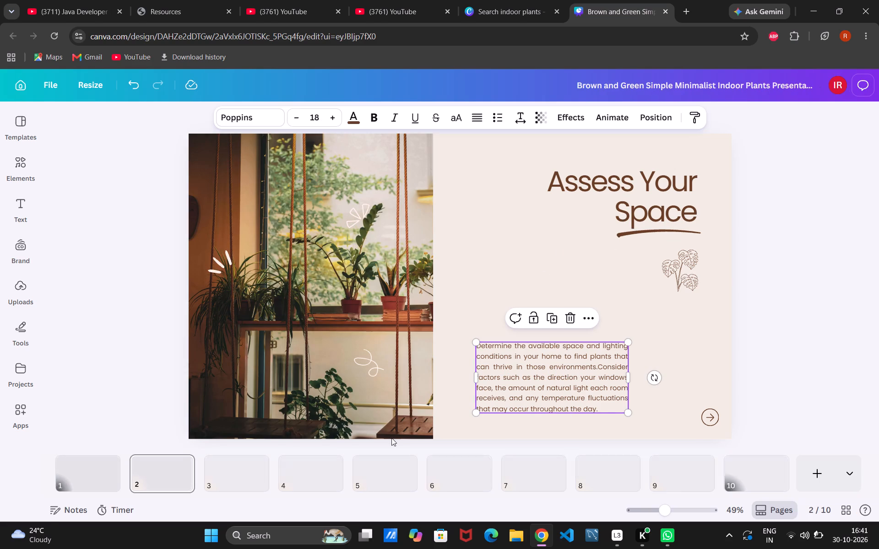
pyautogui.click(243, 476)
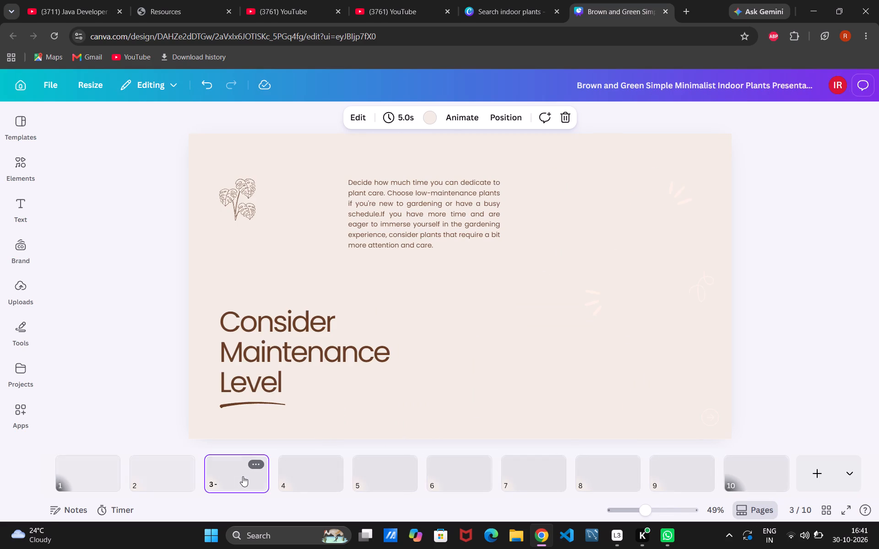
pyautogui.click(304, 487)
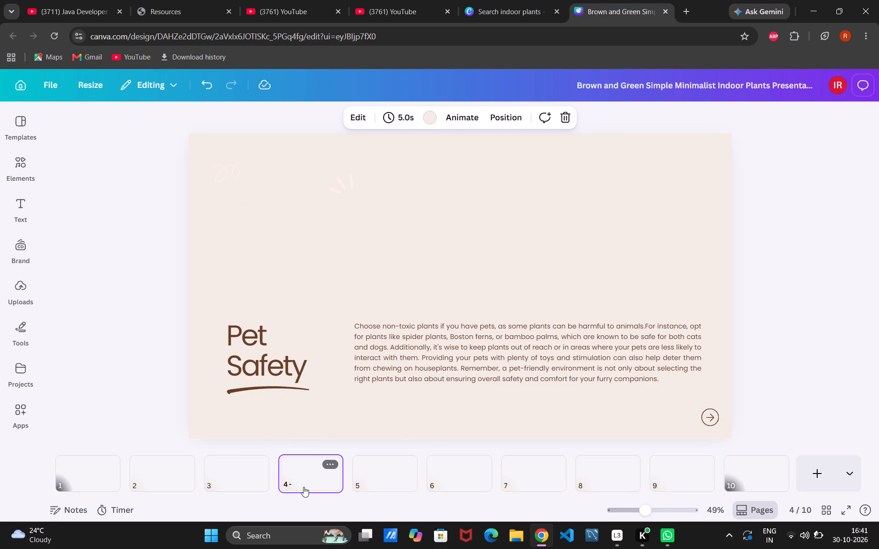
pyautogui.click(396, 479)
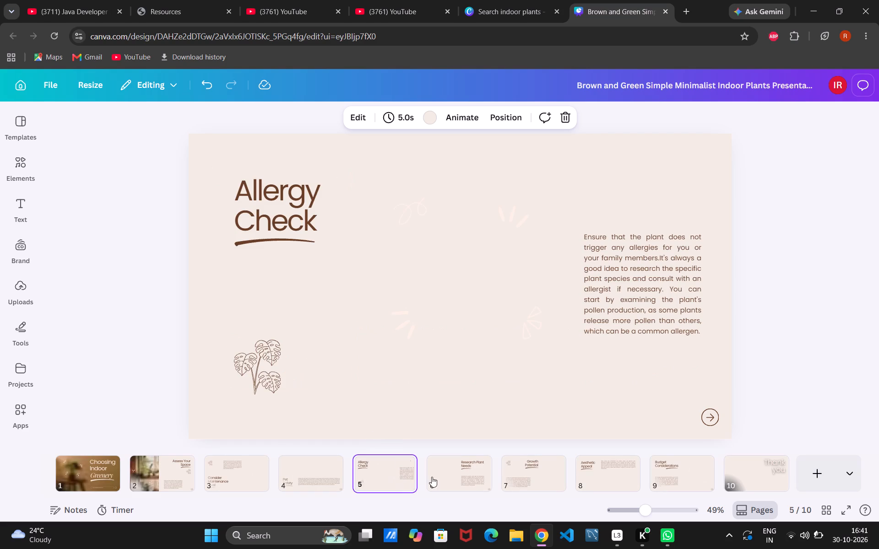
pyautogui.click(450, 476)
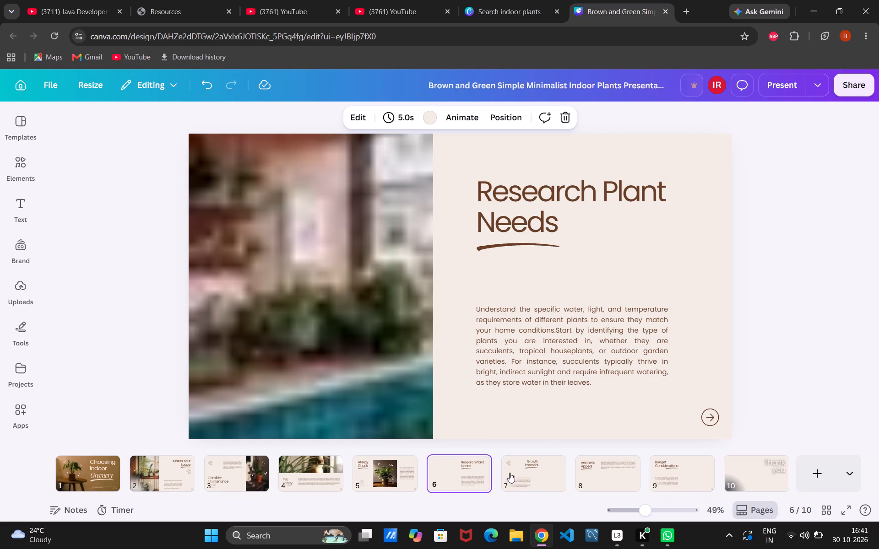
pyautogui.click(518, 473)
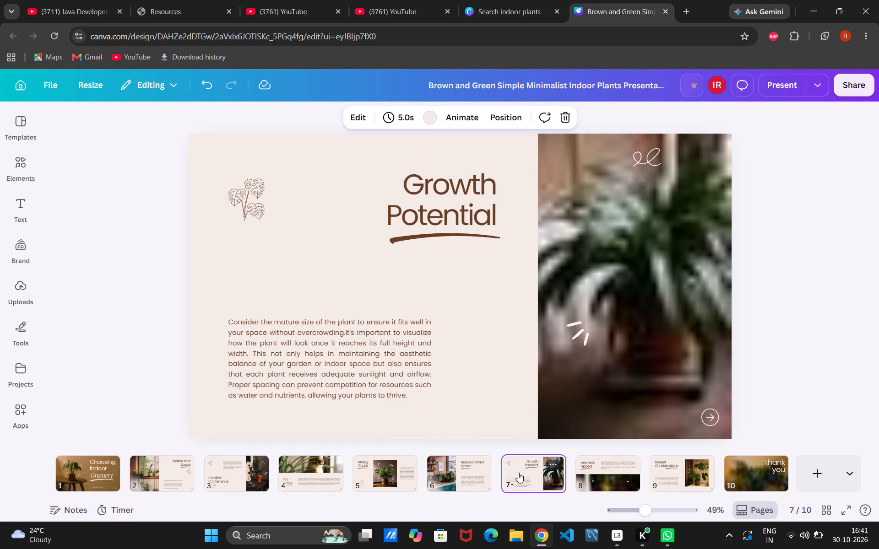
pyautogui.click(602, 473)
pyautogui.click(678, 472)
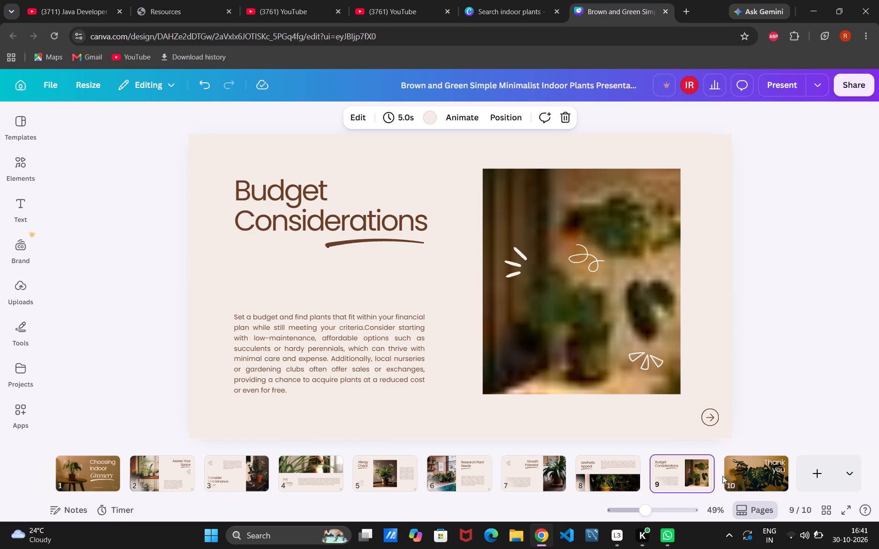
pyautogui.click(731, 478)
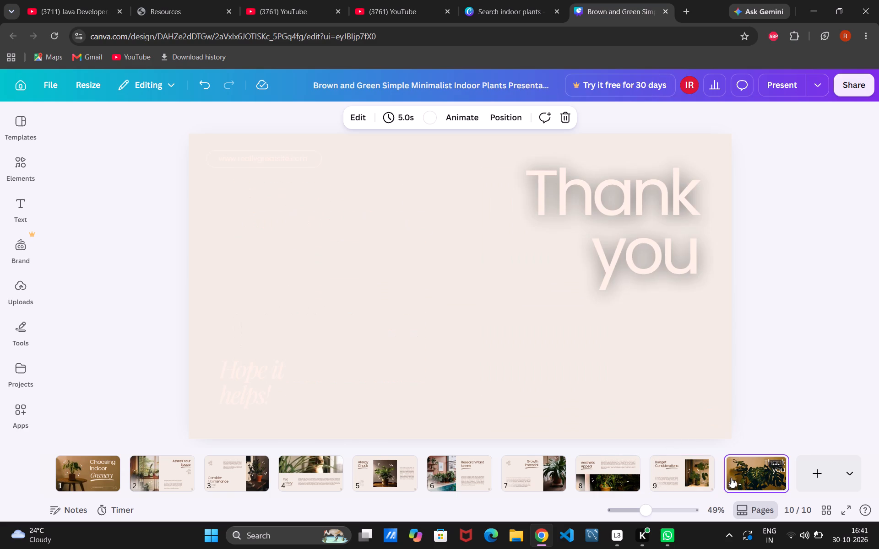
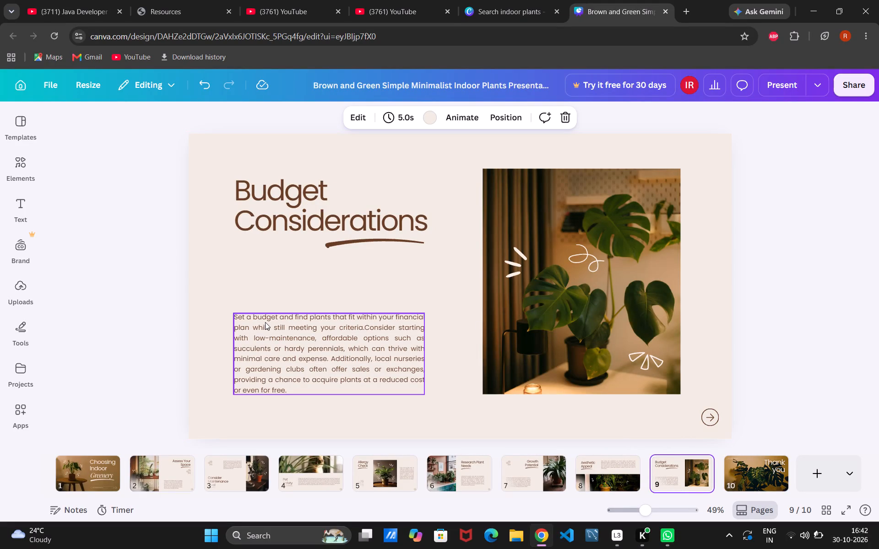
# Clear the "Budget Considerations" heading on page 9 and begin its replacement text with "mo".
pyautogui.click(304, 211)
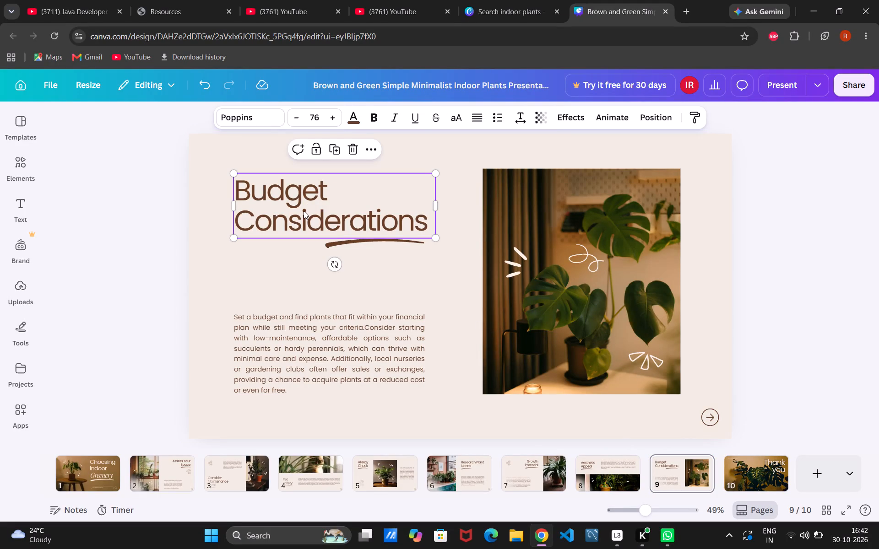
pyautogui.click(429, 221)
pyautogui.press('\\')
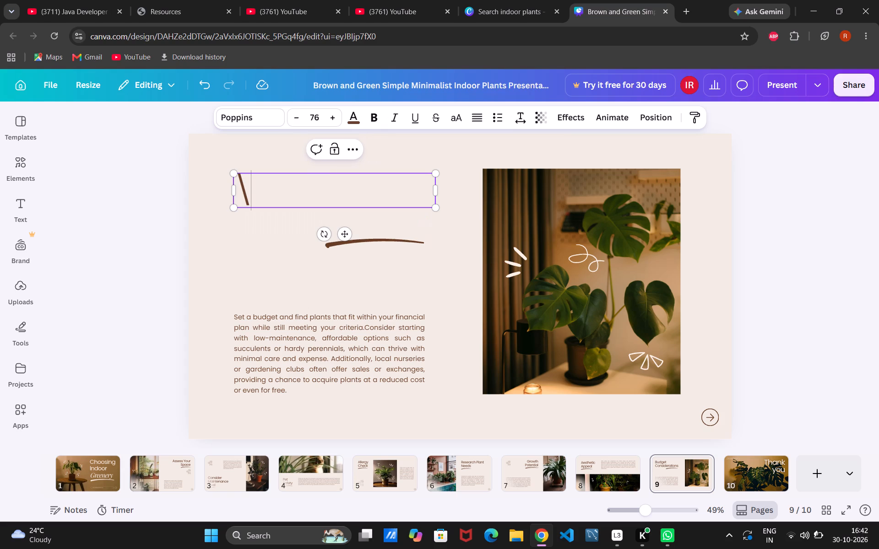
pyautogui.press('\\')
pyautogui.press('BackSpace')
pyautogui.press('BackSpace')
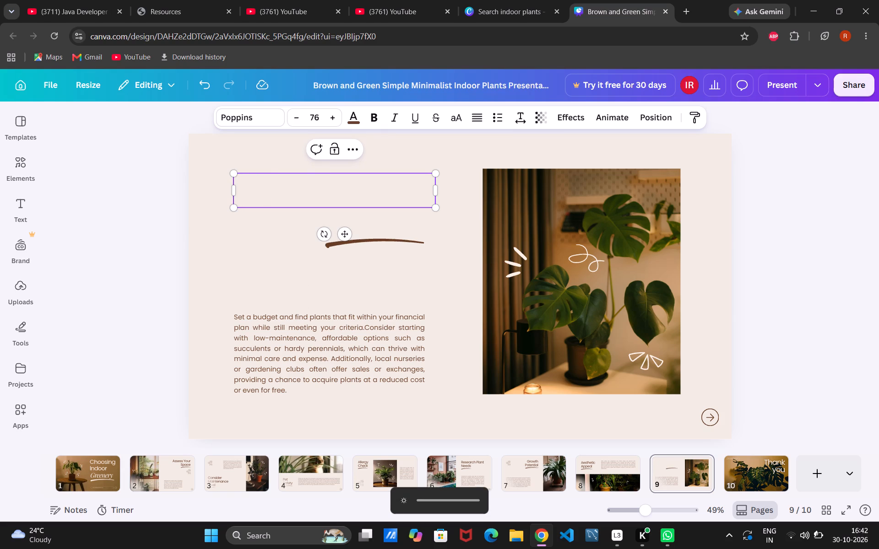
pyautogui.press('ctrl+super+F24')
pyautogui.press('ctrl+super+F24')
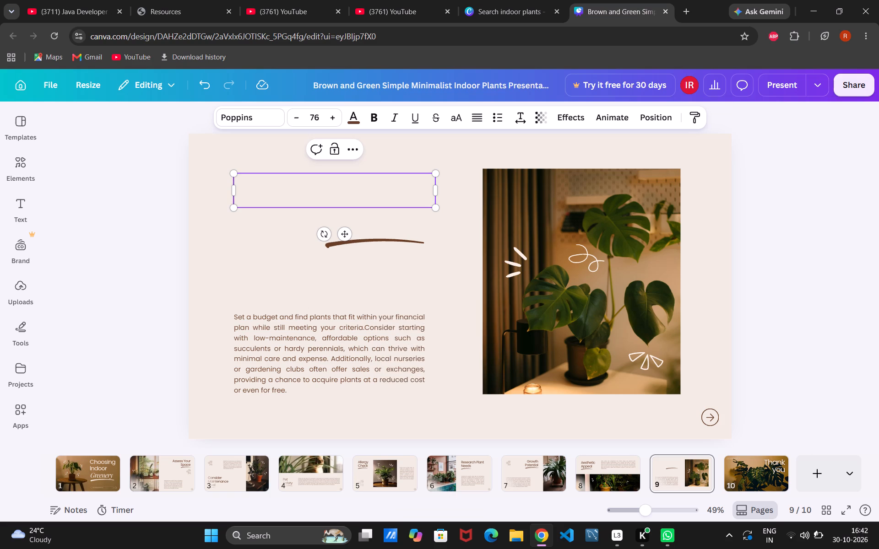
pyautogui.write('mo')
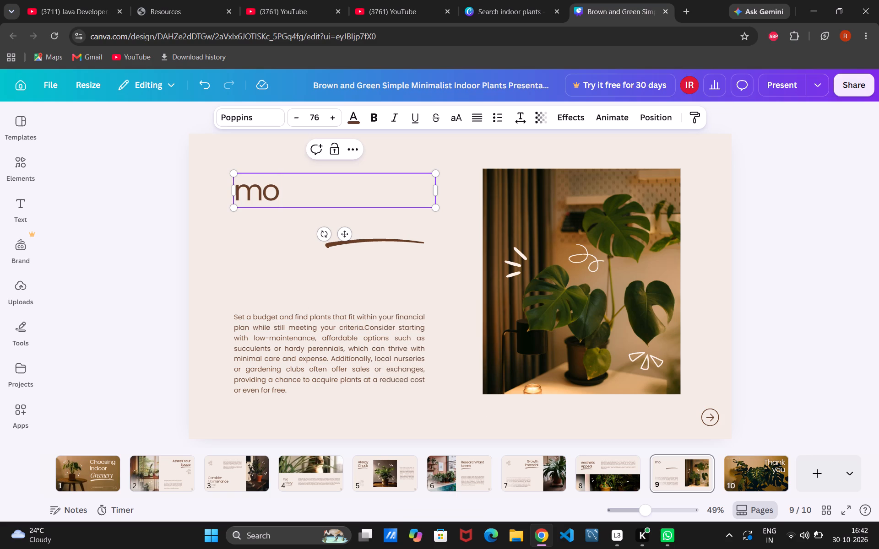
# Reduce the page 9 heading's font size to 42.
pyautogui.click(299, 116)
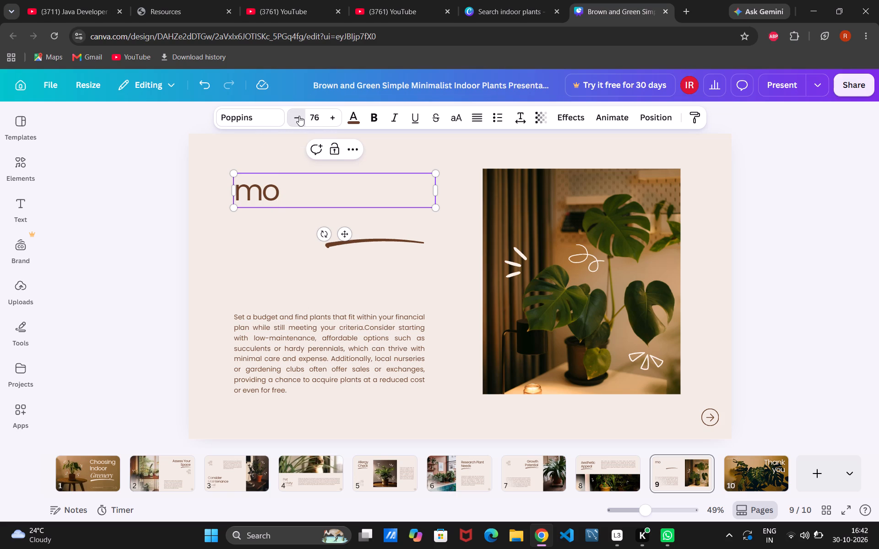
pyautogui.click(299, 116)
pyautogui.tripleClick(299, 116)
pyautogui.tripleClick(299, 116)
pyautogui.tripleClick(299, 116)
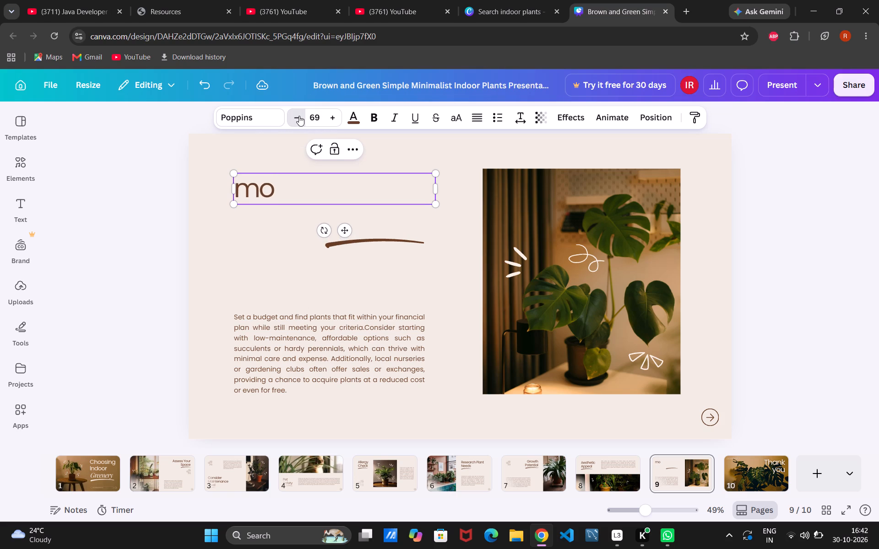
pyautogui.tripleClick(299, 116)
pyautogui.tripleClick(299, 116)
pyautogui.tripleClick(299, 116)
pyautogui.tripleClick(299, 116)
pyautogui.tripleClick(299, 116)
pyautogui.tripleClick(299, 116)
pyautogui.tripleClick(299, 116)
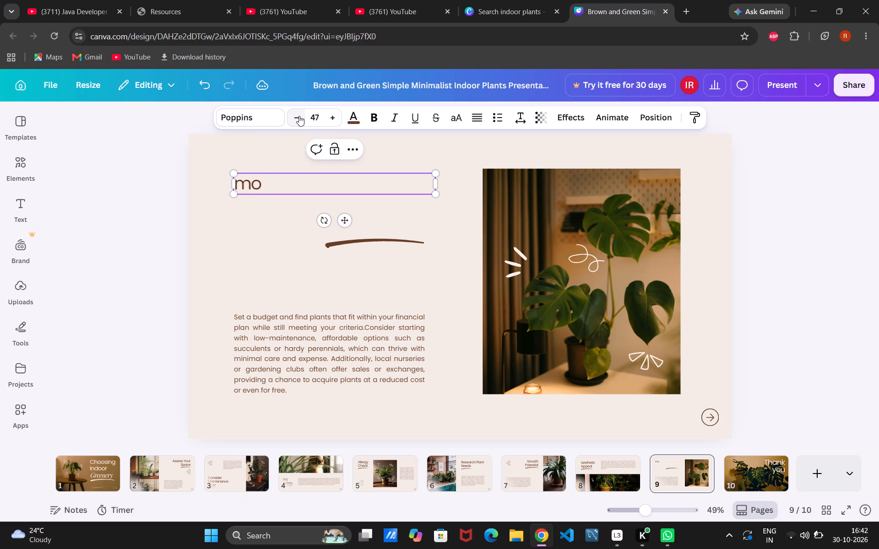
pyautogui.doubleClick(299, 116)
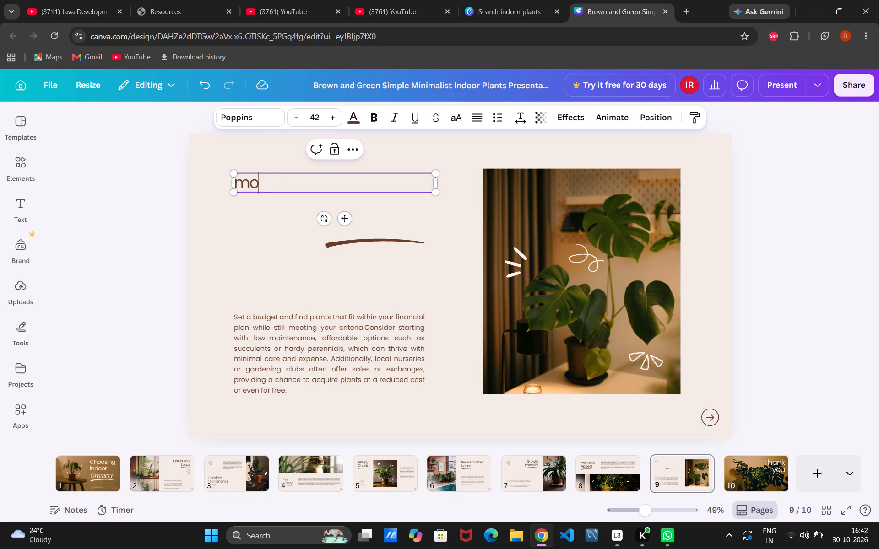
# Complete the heading's first line as "monstera aurea" and add "monstera bulbasur" as the second line.
pyautogui.press('n')
pyautogui.write('ste')
pyautogui.write('ra')
pyautogui.press('space')
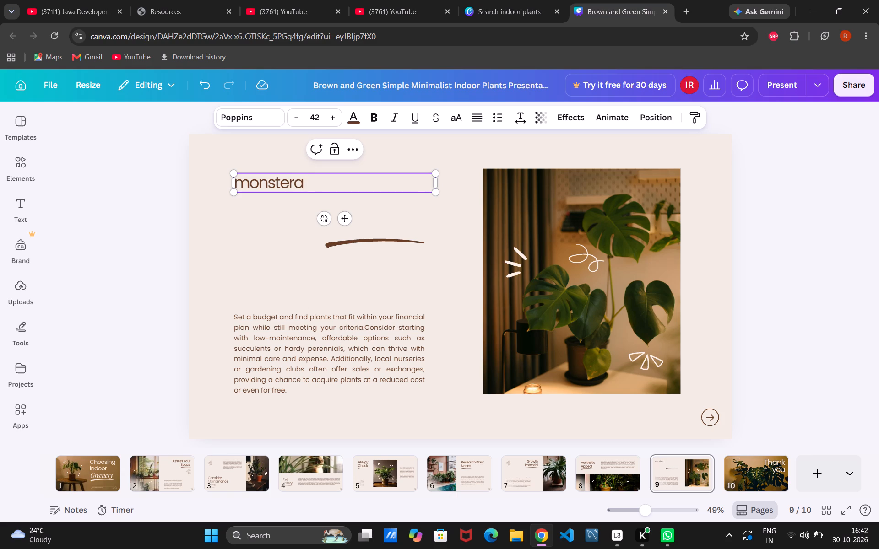
pyautogui.press('a')
pyautogui.write('urea')
pyautogui.hotkey('shift', 'Return')
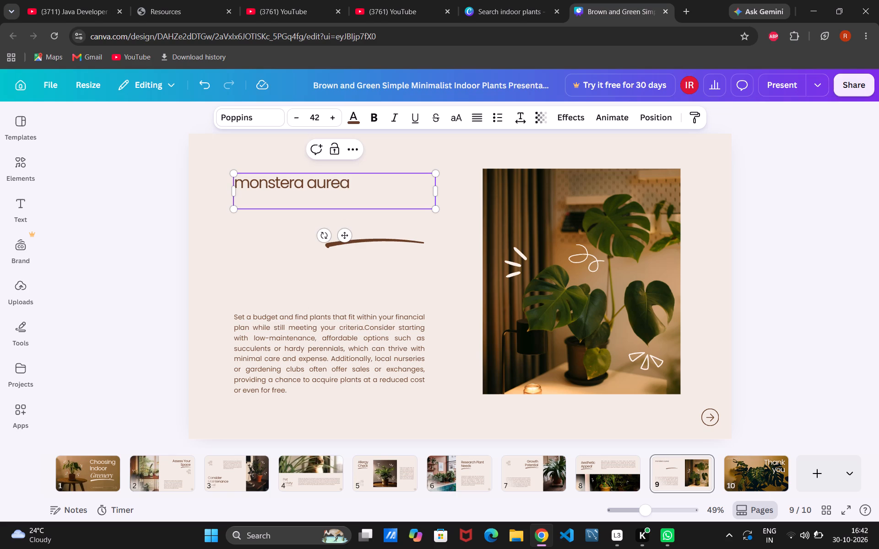
pyautogui.write('monstera')
pyautogui.press('space')
pyautogui.write('bulbasaur')
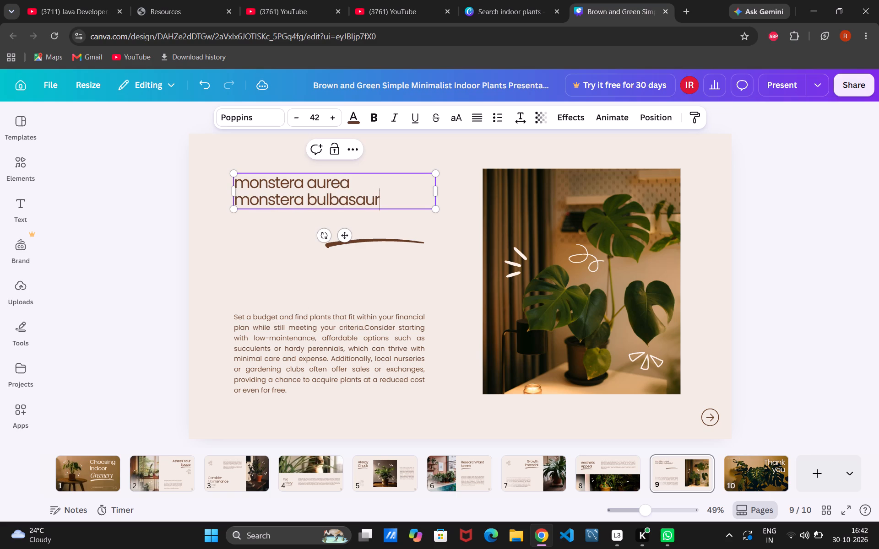
pyautogui.press('BackSpace')
pyautogui.press('BackSpace')
pyautogui.press('BackSpace')
pyautogui.write('ur')
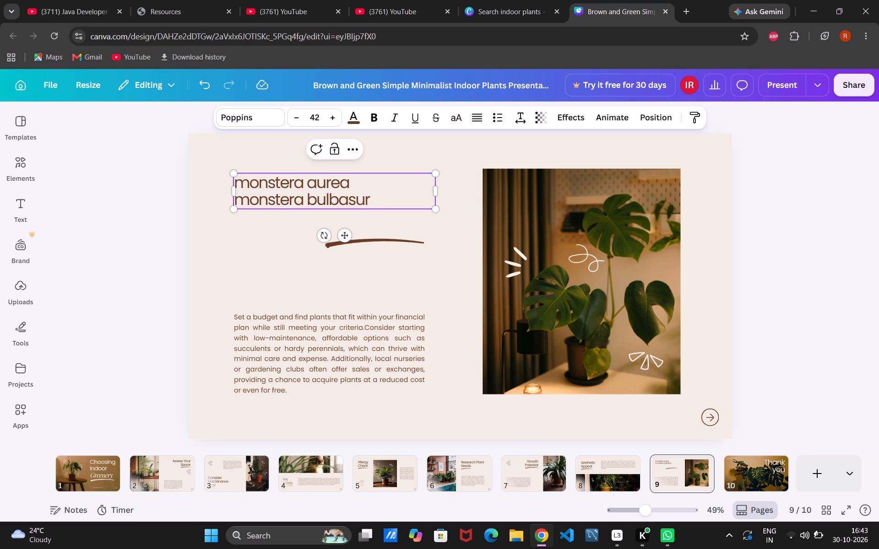
# Add "monstera white tiger" and "monstera mint" as the heading's third and fourth lines.
pyautogui.hotkey('shift', 'Return')
pyautogui.write('mo')
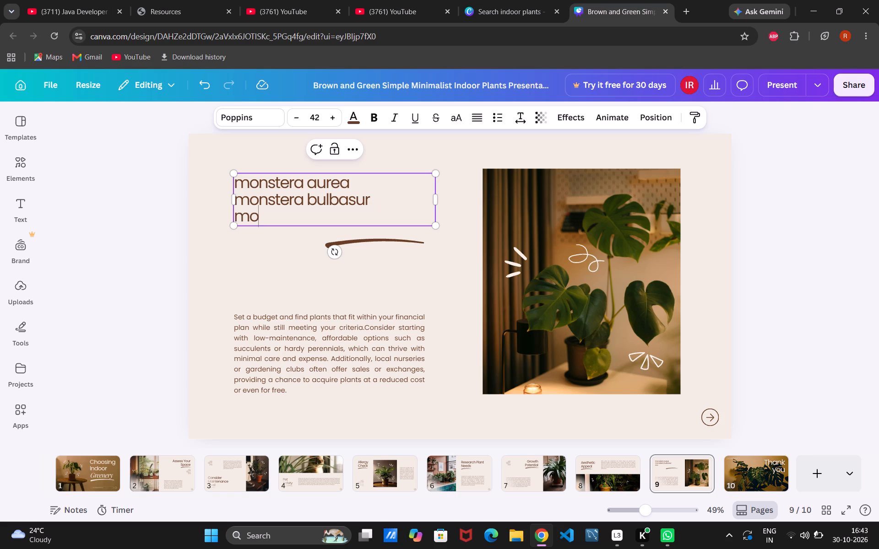
pyautogui.write('nstera')
pyautogui.press('space')
pyautogui.write('white')
pyautogui.press('space')
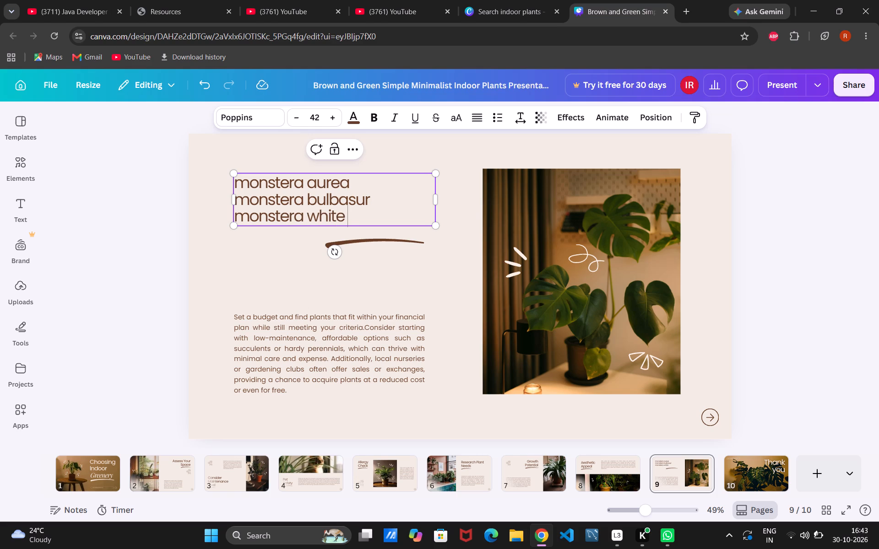
pyautogui.write('tiger')
pyautogui.hotkey('shift', 'Return')
pyautogui.write('monm')
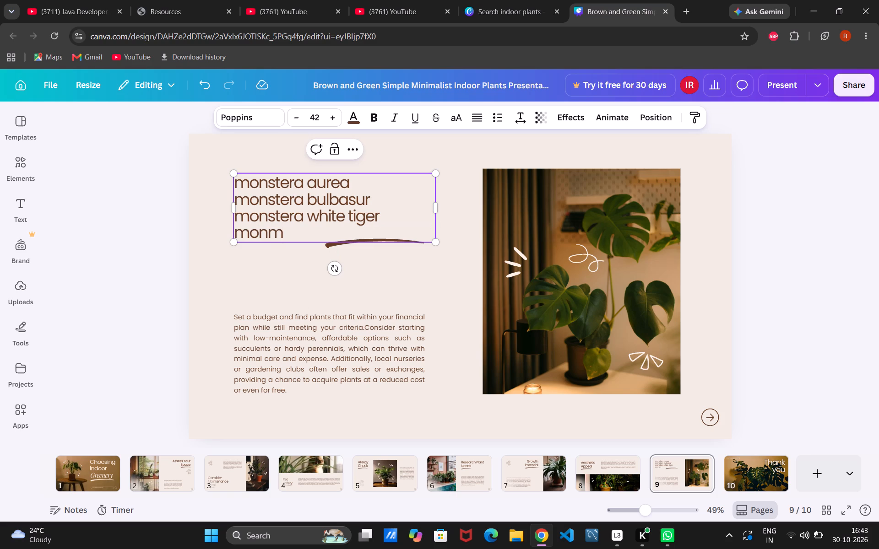
pyautogui.press('BackSpace')
pyautogui.press('s')
pyautogui.write('tera mint')
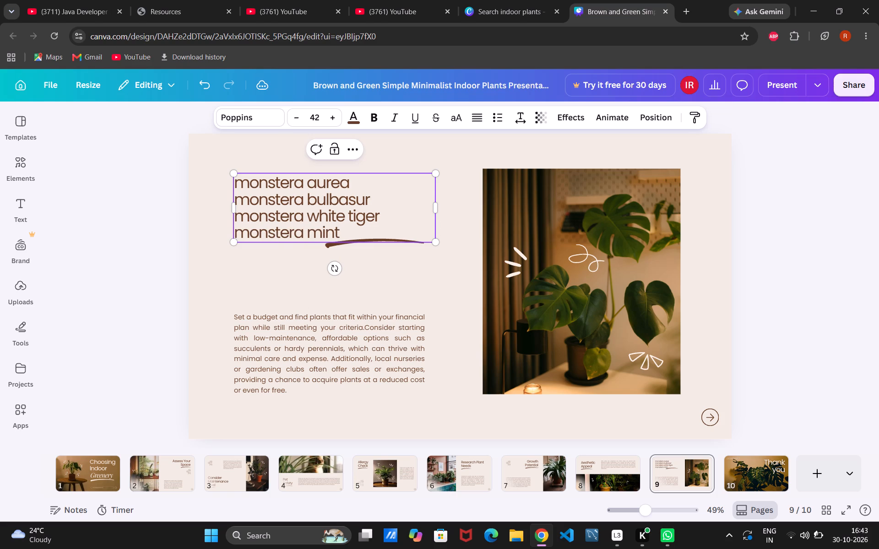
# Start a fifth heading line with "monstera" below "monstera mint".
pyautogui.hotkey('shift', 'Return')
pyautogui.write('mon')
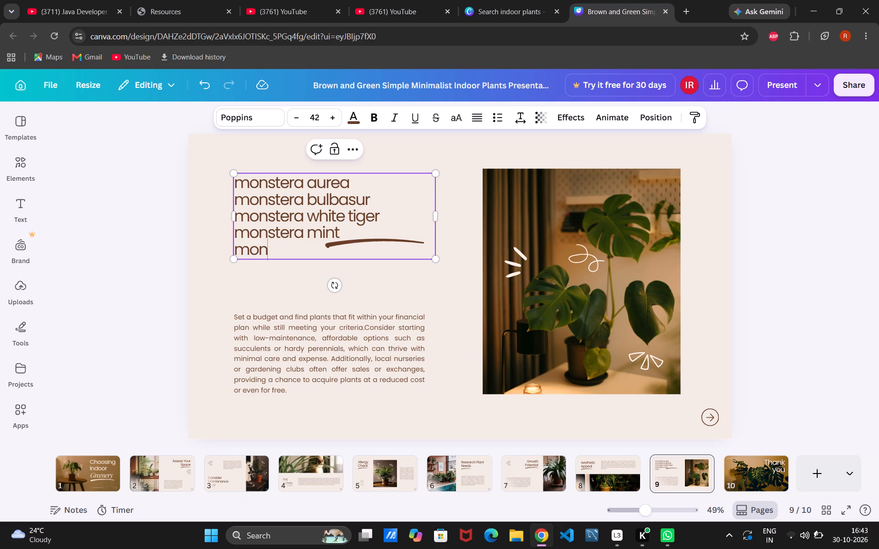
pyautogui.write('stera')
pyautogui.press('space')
# Replace "tiger" in the heading's third line, trying "monster" before settling on "devil".
pyautogui.click(382, 214)
pyautogui.press('BackSpace')
pyautogui.press('BackSpace')
pyautogui.press('BackSpace')
pyautogui.press('BackSpace')
pyautogui.press('BackSpace')
pyautogui.write('monster')
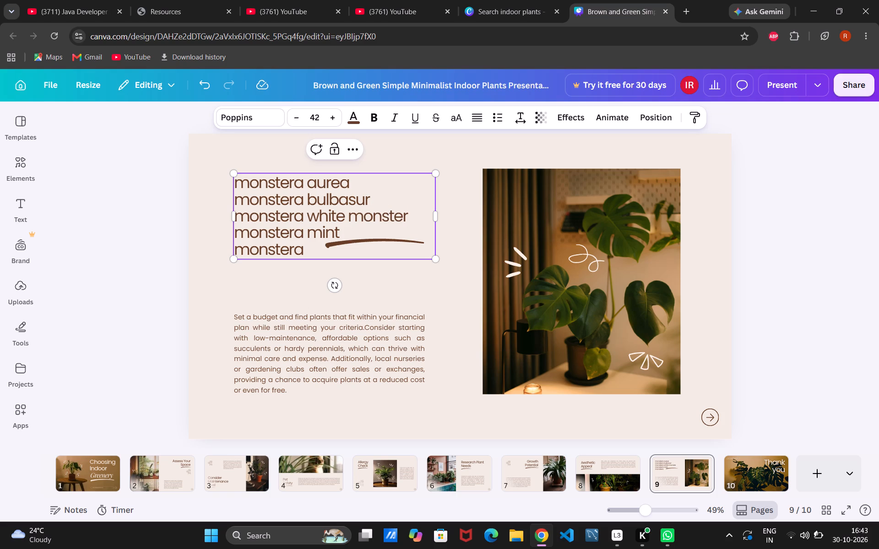
pyautogui.press('BackSpace')
pyautogui.press('BackSpace')
pyautogui.press('BackSpace')
pyautogui.press('BackSpace')
pyautogui.press('BackSpace')
pyautogui.press('BackSpace')
pyautogui.press('BackSpace')
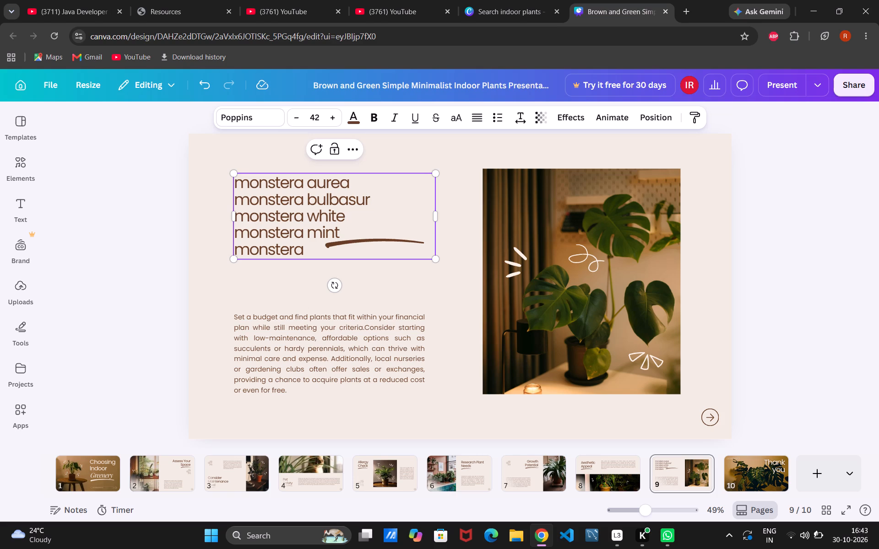
pyautogui.write('devil')
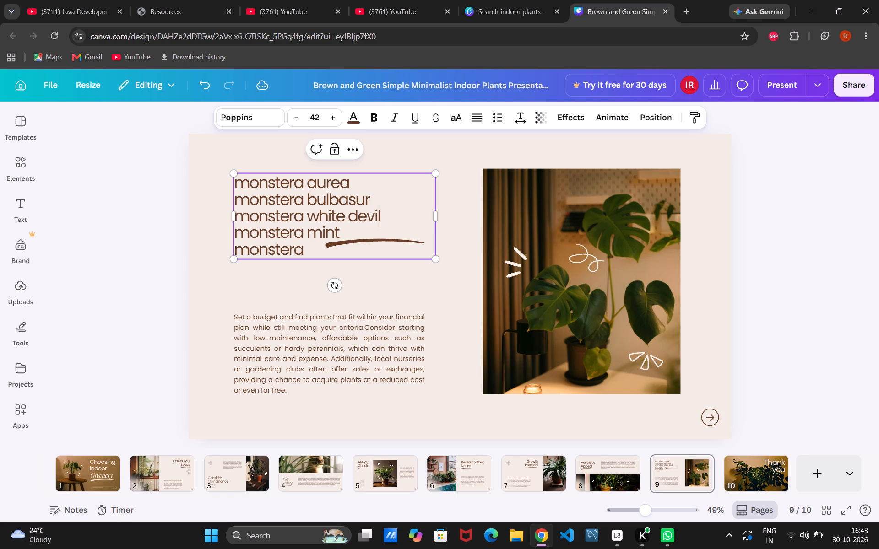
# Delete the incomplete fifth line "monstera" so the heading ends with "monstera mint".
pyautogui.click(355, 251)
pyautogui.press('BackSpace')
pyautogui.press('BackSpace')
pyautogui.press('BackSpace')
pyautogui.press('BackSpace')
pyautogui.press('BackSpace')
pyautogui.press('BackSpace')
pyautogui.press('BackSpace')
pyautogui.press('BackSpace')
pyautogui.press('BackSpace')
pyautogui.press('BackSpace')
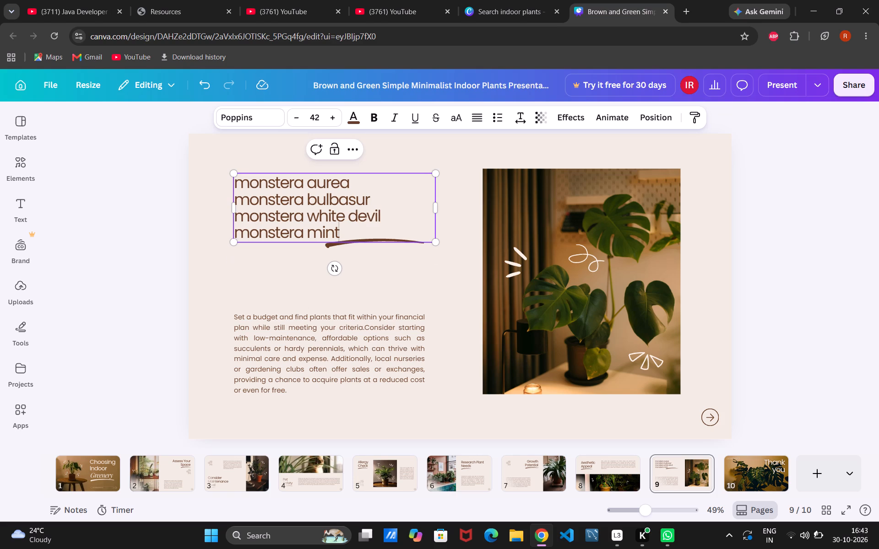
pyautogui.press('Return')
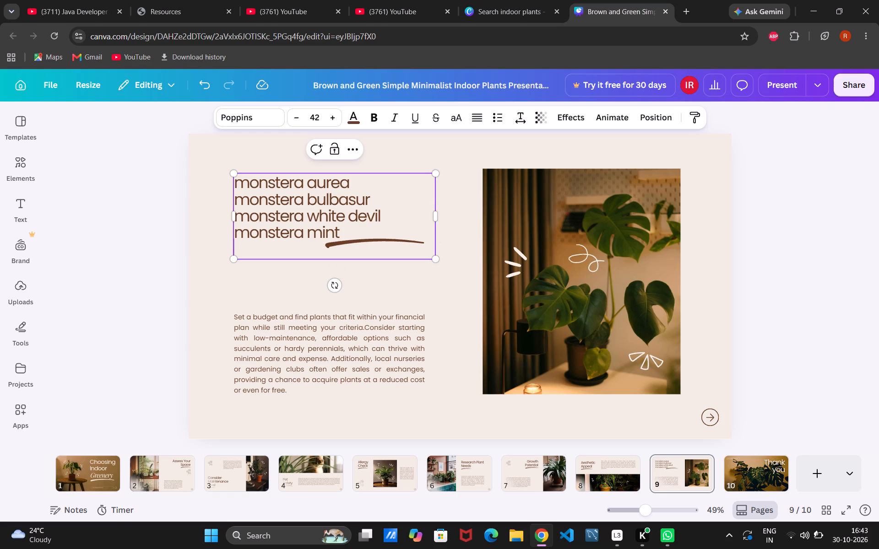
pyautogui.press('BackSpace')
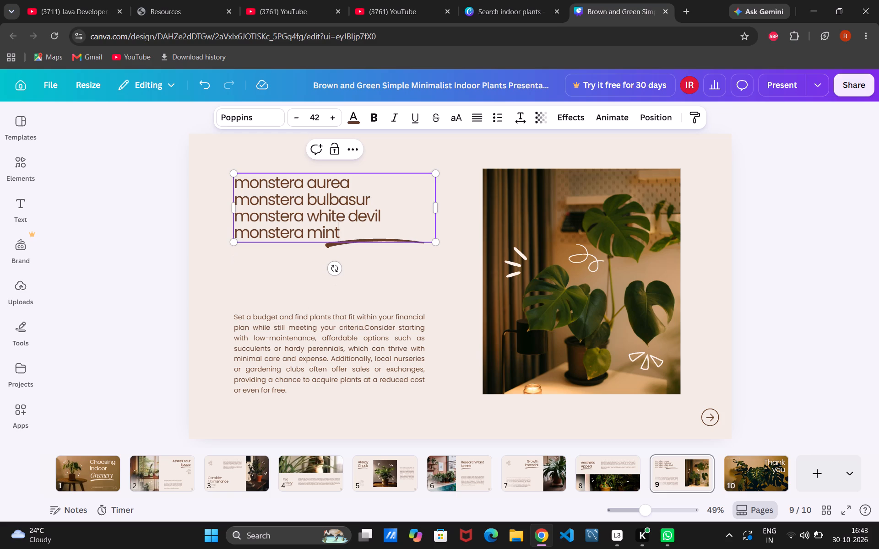
# Add "MONSTERA" as a title line above the list in page 9's heading, followed by a blank line.
pyautogui.click(353, 179)
pyautogui.click(234, 181)
pyautogui.click(234, 181)
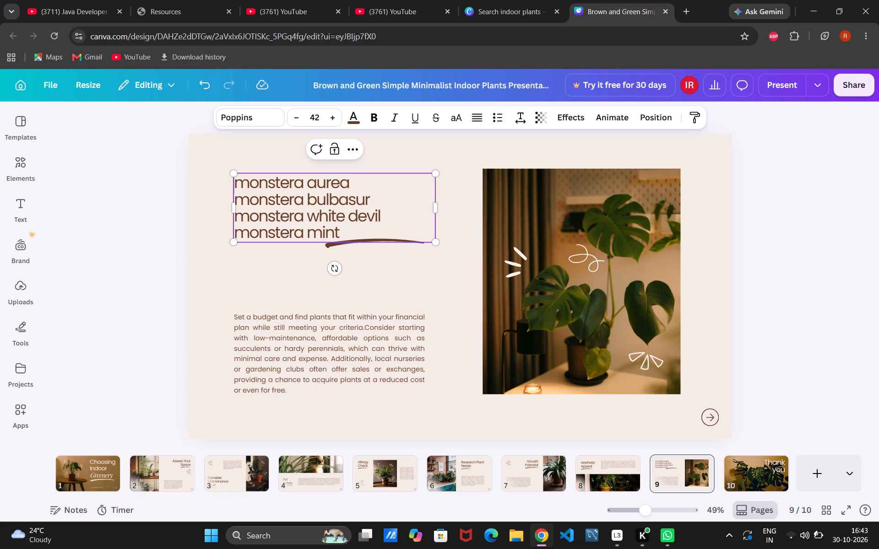
pyautogui.click(234, 181)
pyautogui.click(241, 184)
pyautogui.press('m')
pyautogui.write('ONSTERA')
pyautogui.hotkey('shift', 'Return')
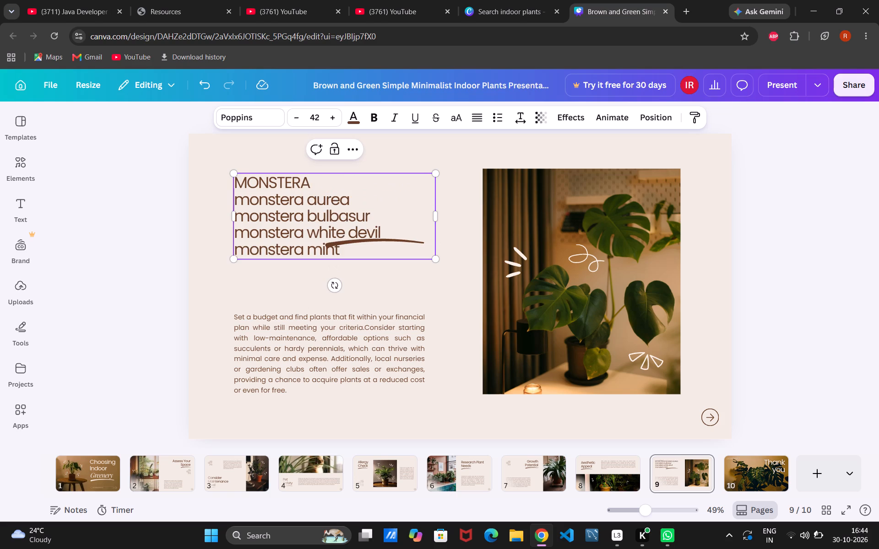
pyautogui.hotkey('shift', 'Return')
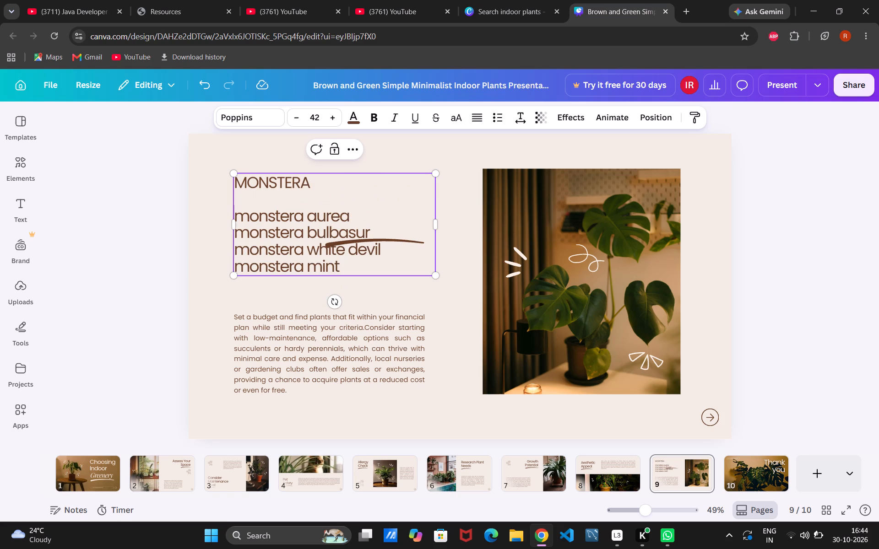
# Move the monstera text box on page 9 into the slide's upper-left corner, clear of the brush-stroke underline.
pyautogui.click(132, 259)
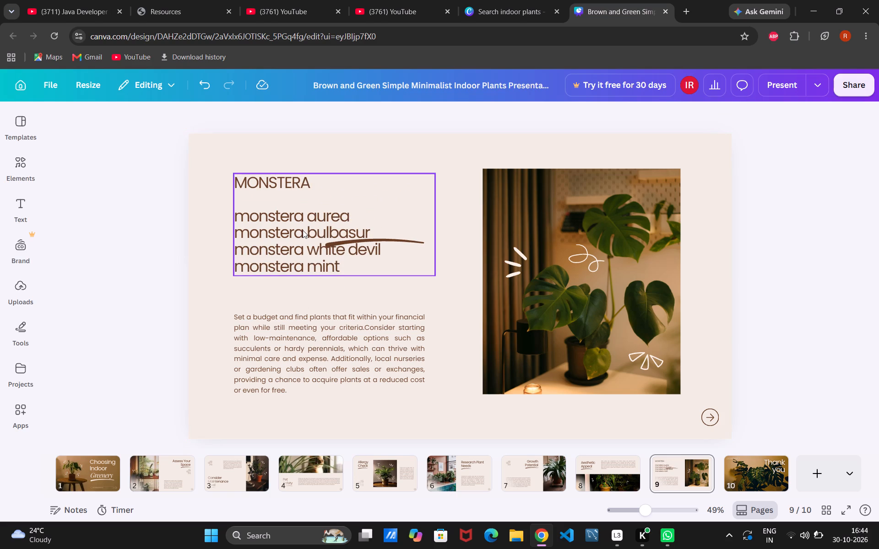
pyautogui.moveTo(303, 230); pyautogui.dragTo(264, 202)
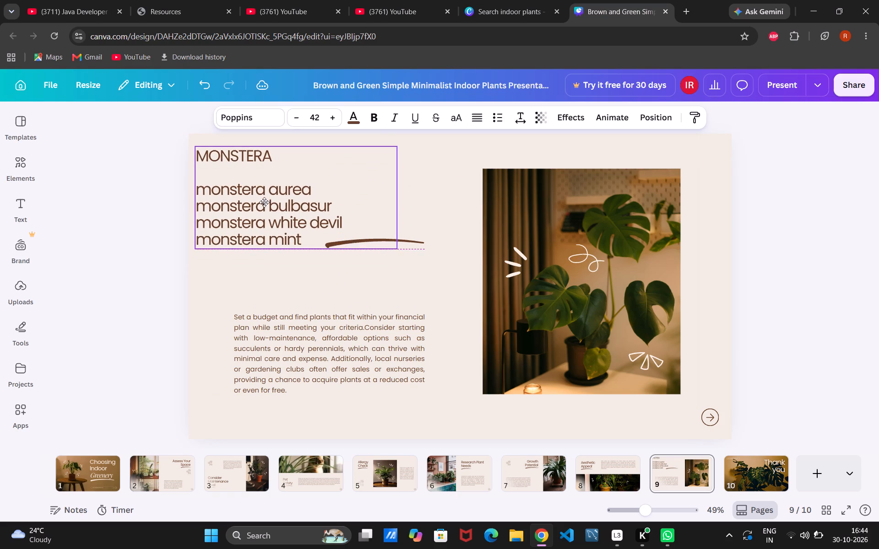
pyautogui.moveTo(264, 202); pyautogui.dragTo(262, 200)
pyautogui.click(232, 279)
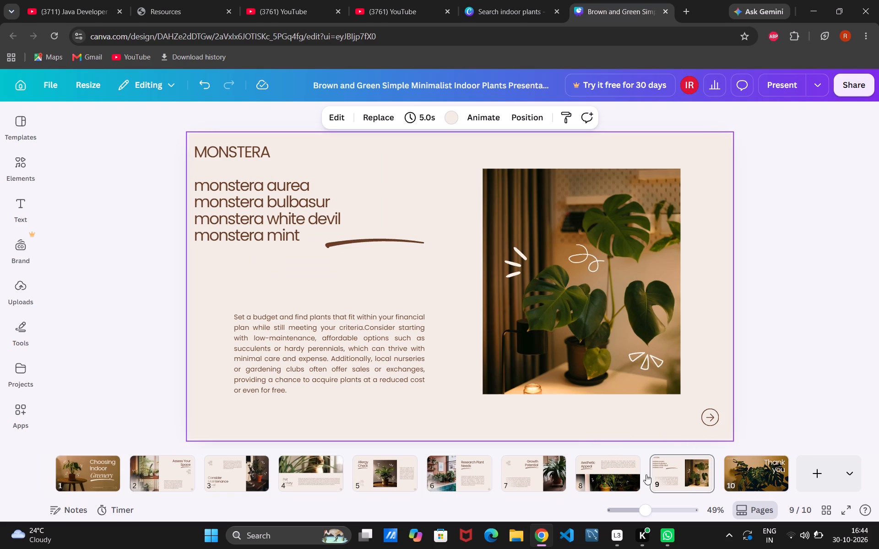
# On page 7, move the "Growth Potential" heading up and left to the slide's upper edge.
pyautogui.click(533, 474)
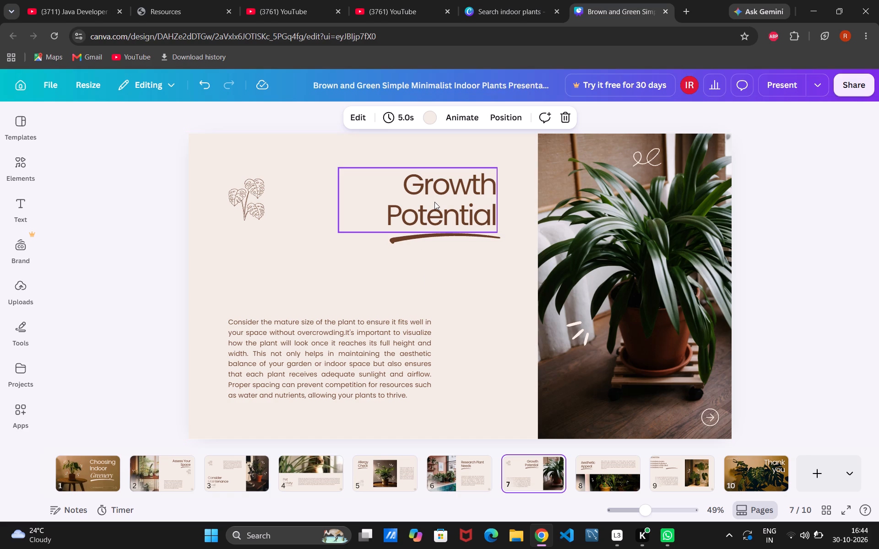
pyautogui.moveTo(434, 202); pyautogui.dragTo(389, 170)
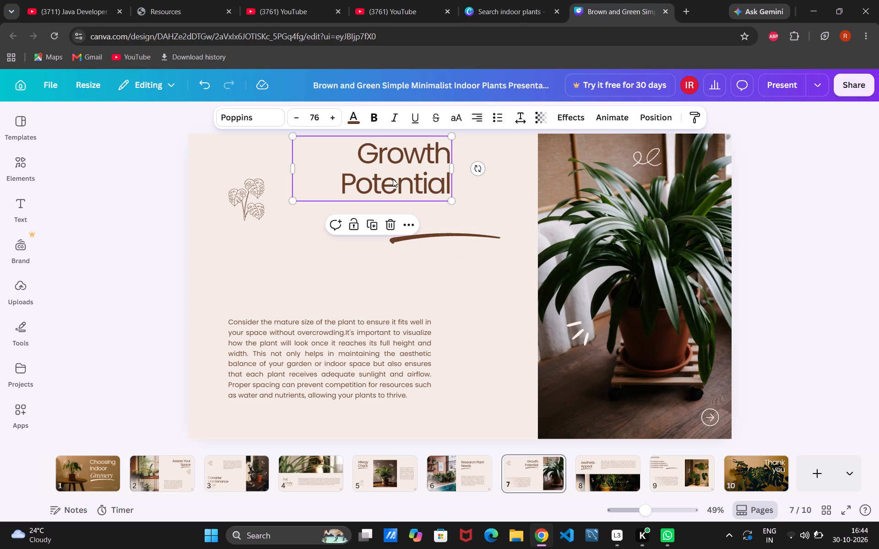
# Move page 7's brush-stroke underline to the right of the paragraph and the plant drawing to the slide's left edge.
pyautogui.moveTo(429, 234); pyautogui.dragTo(469, 347)
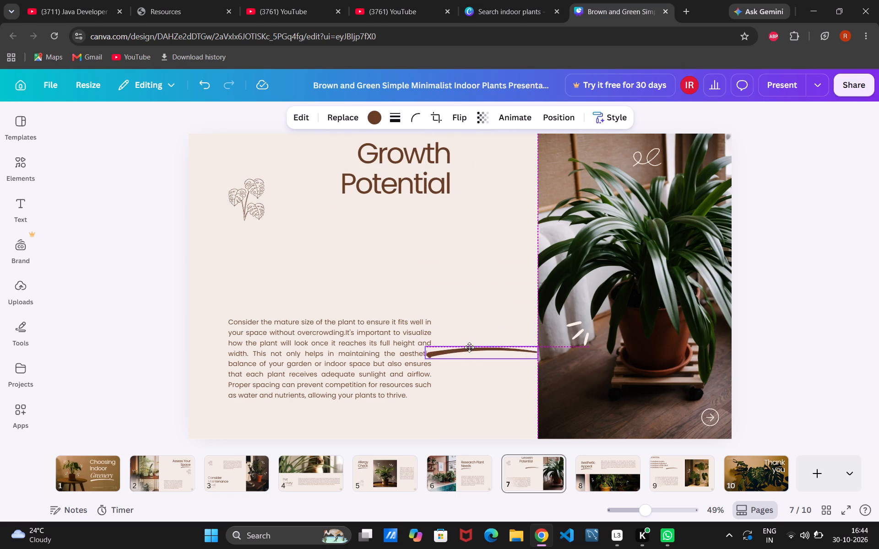
pyautogui.moveTo(469, 347); pyautogui.dragTo(483, 313)
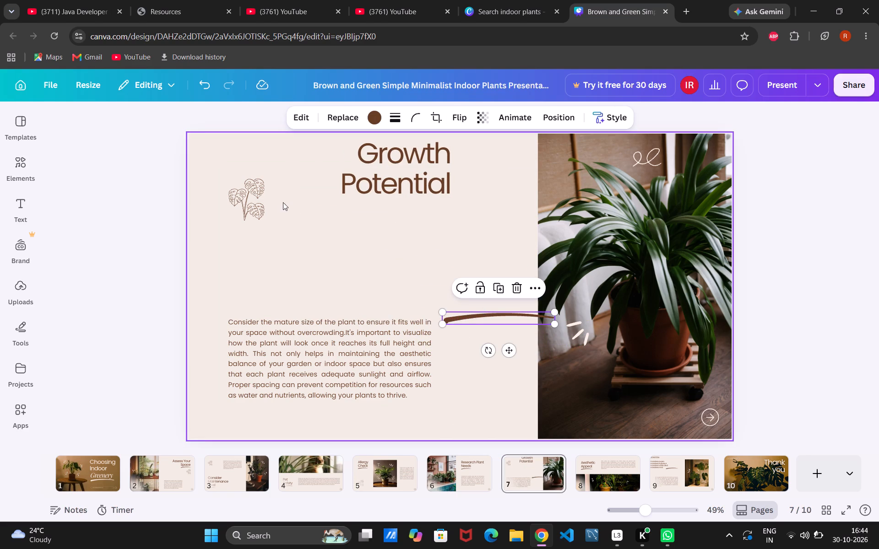
pyautogui.moveTo(254, 197); pyautogui.dragTo(205, 314)
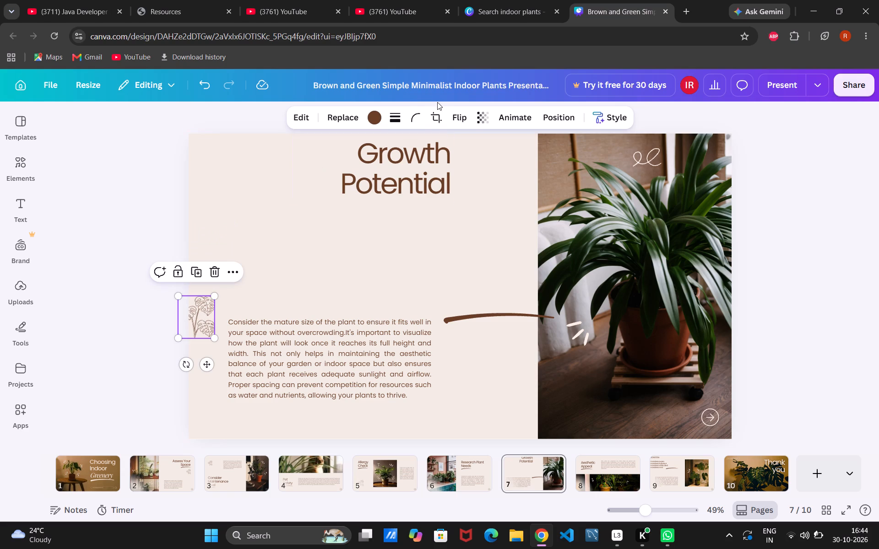
# Replace page 7's heading text "Growth Potential" with "PHILODENDRON".
pyautogui.click(397, 155)
pyautogui.doubleClick(397, 155)
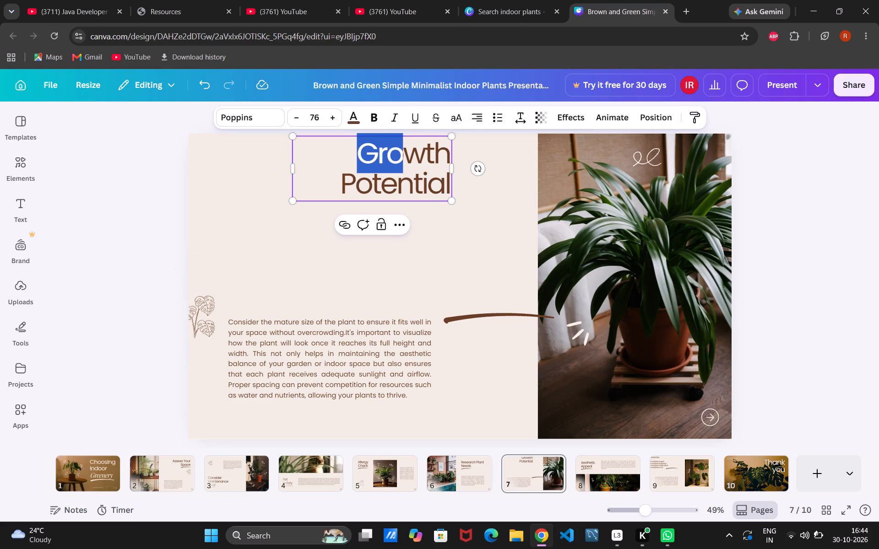
pyautogui.moveTo(397, 155); pyautogui.dragTo(454, 193)
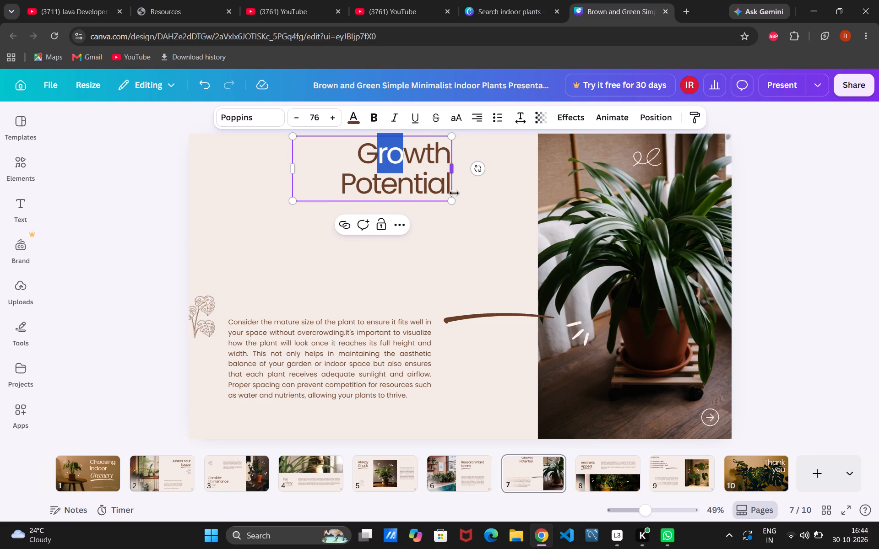
pyautogui.press('BackSpace')
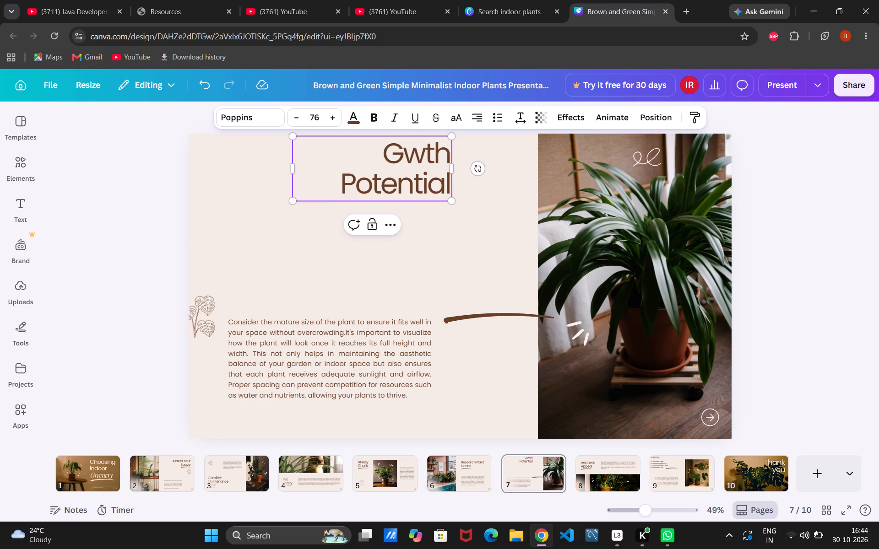
pyautogui.moveTo(390, 154); pyautogui.dragTo(454, 194)
pyautogui.moveTo(454, 194); pyautogui.dragTo(449, 190)
pyautogui.press('BackSpace')
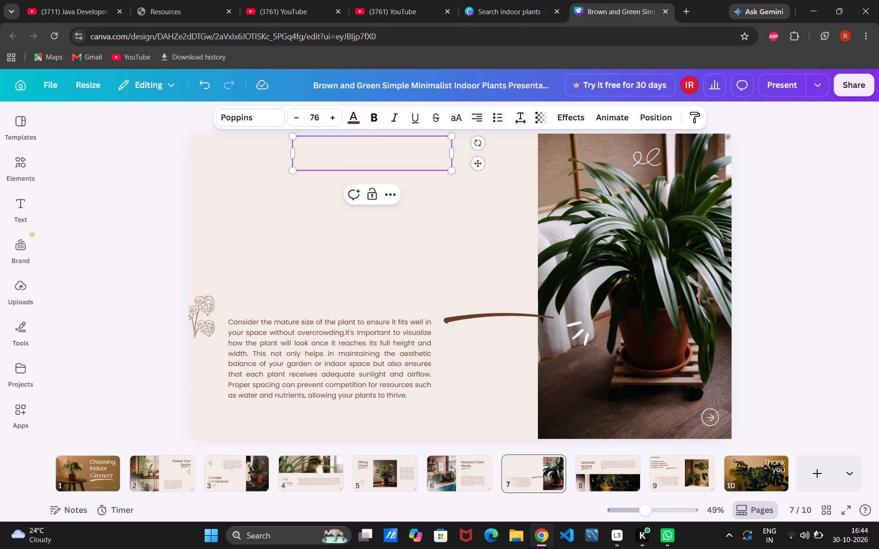
pyautogui.press('p')
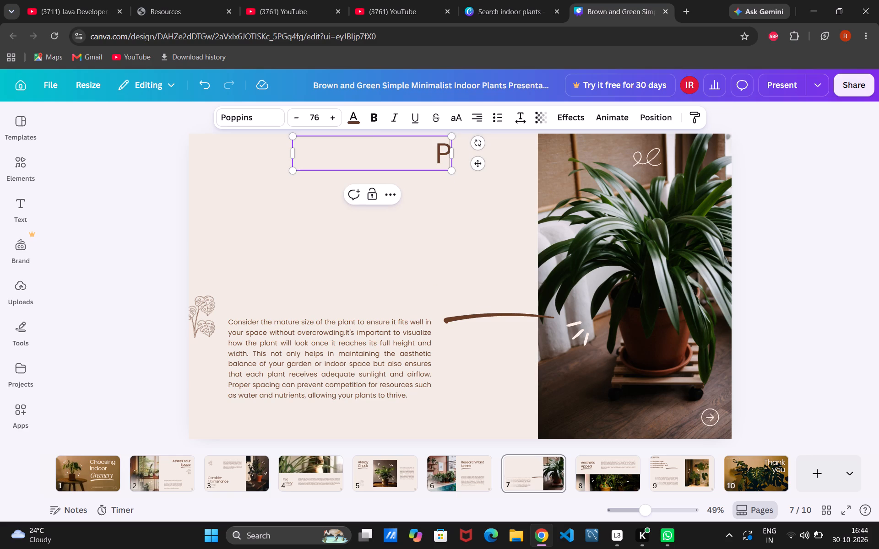
pyautogui.write('HILODENDROM')
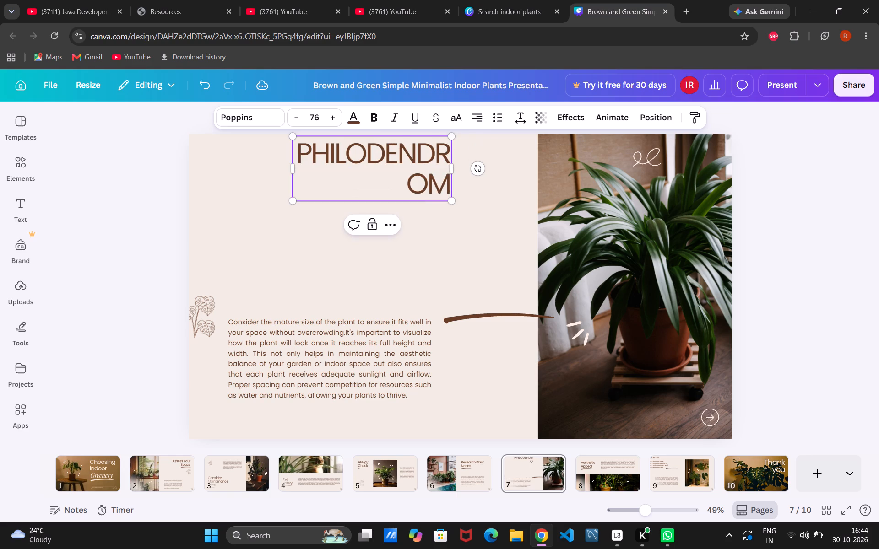
pyautogui.press('BackSpace')
pyautogui.press('n')
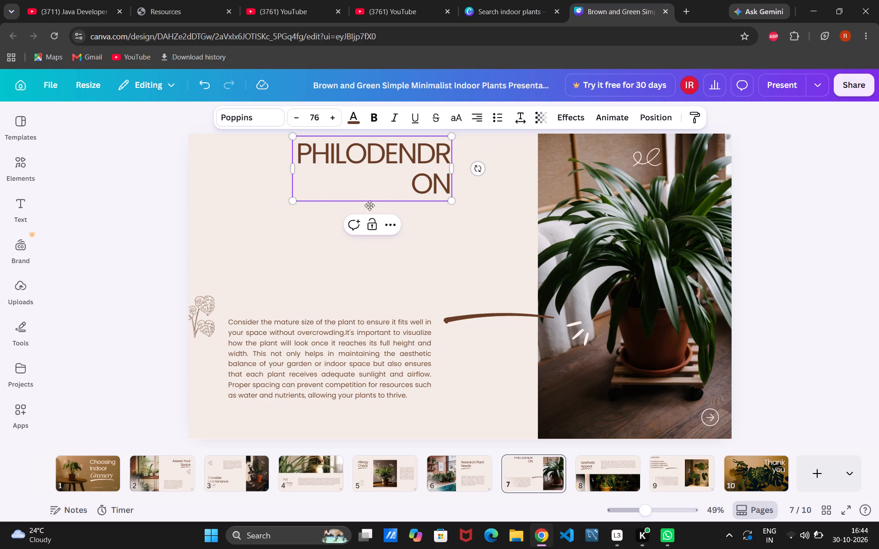
# Reduce the "PHILODENDRON" heading's font size to 54.
pyautogui.tripleClick(297, 120)
pyautogui.tripleClick(297, 120)
pyautogui.tripleClick(297, 120)
pyautogui.tripleClick(297, 120)
pyautogui.tripleClick(297, 120)
pyautogui.tripleClick(297, 120)
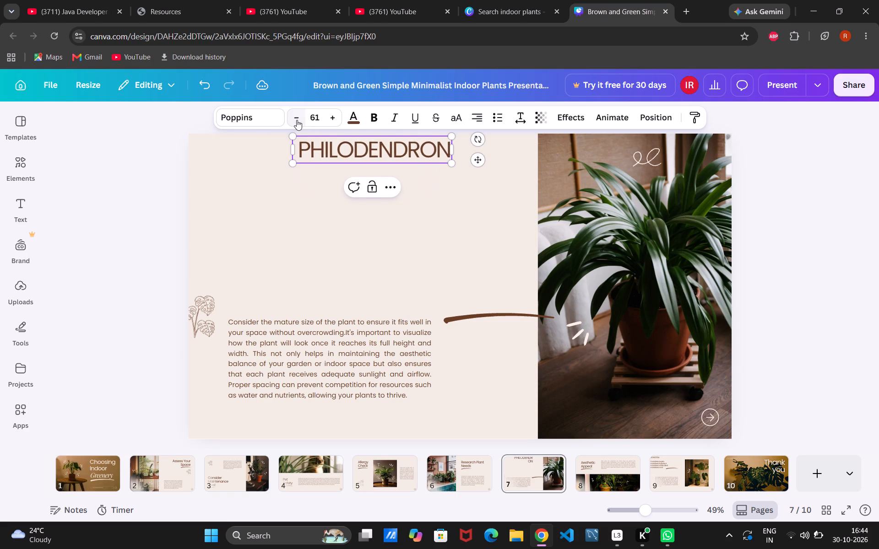
pyautogui.tripleClick(297, 120)
pyautogui.click(297, 120)
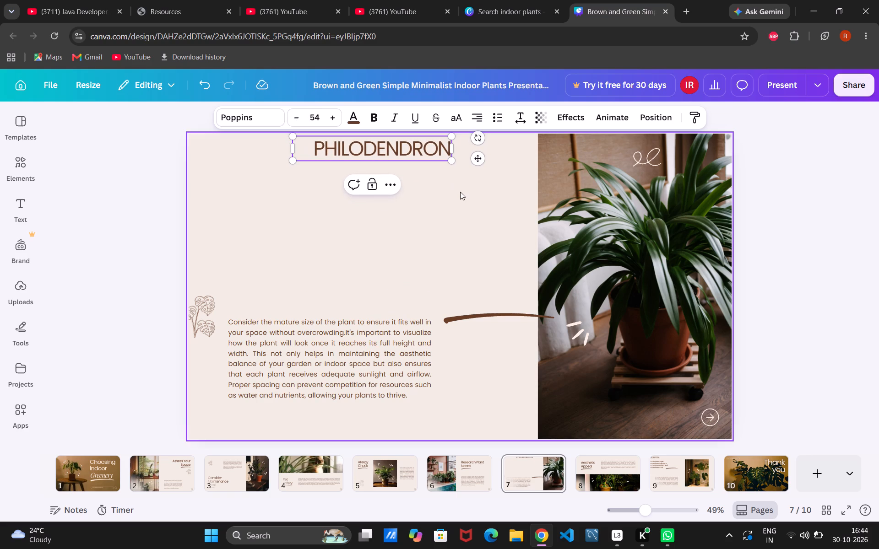
# Add "cherry red" as a second line under "PHILODENDRON" in the heading.
pyautogui.press('Return')
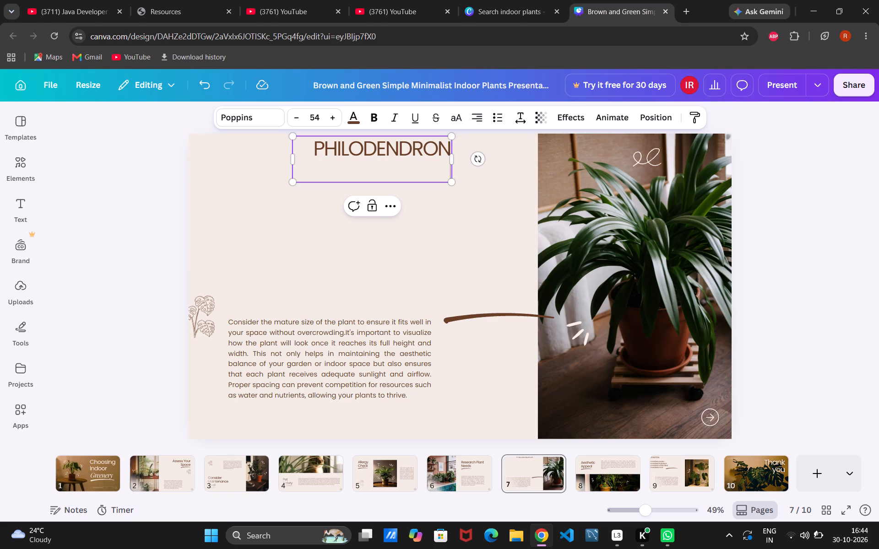
pyautogui.press('p')
pyautogui.press('BackSpace')
pyautogui.press('s')
pyautogui.press('BackSpace')
pyautogui.press('m')
pyautogui.press('BackSpace')
pyautogui.write('cherry red')
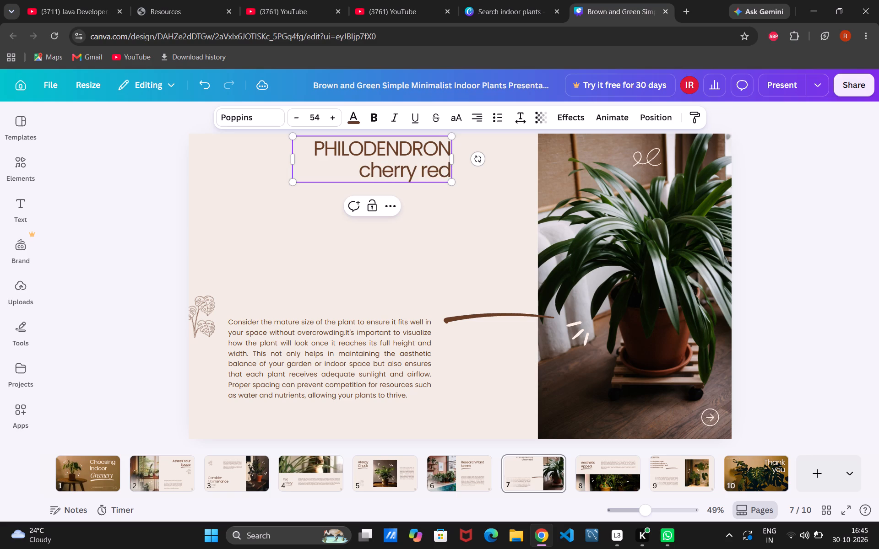
# Add "black cardinal" as the heading's third line, below "cherry red".
pyautogui.hotkey('shift', 'Return')
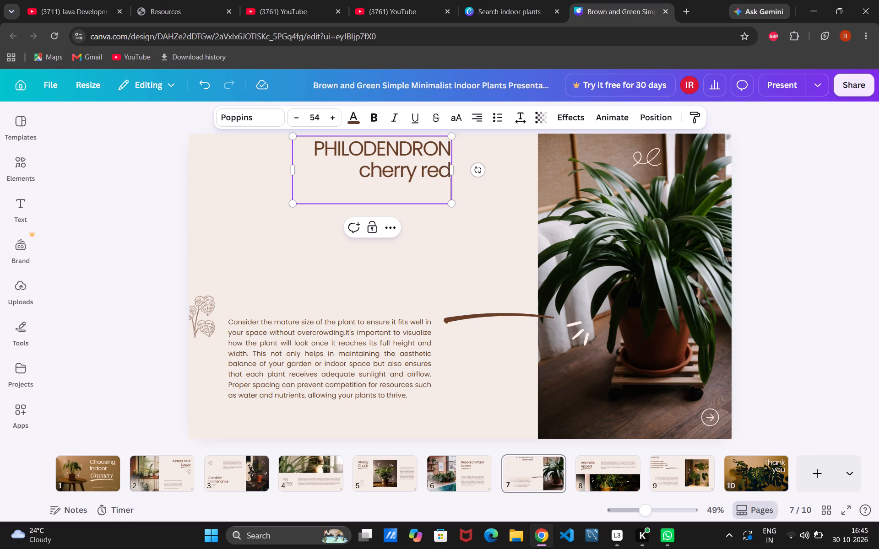
pyautogui.press('s')
pyautogui.press('BackSpace')
pyautogui.write('black cardinal')
pyautogui.press('space')
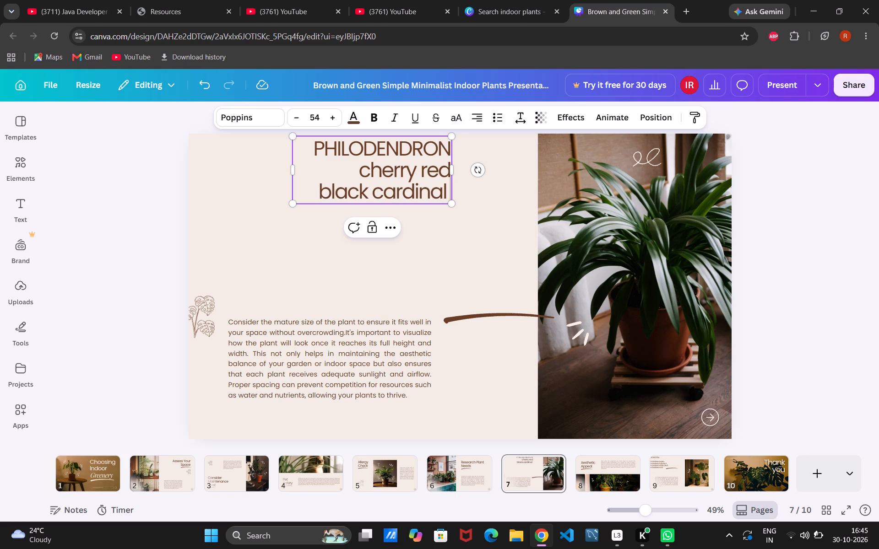
pyautogui.press('BackSpace')
# Add "florida ghost" as the heading's fourth line, below "black cardinal", followed by an empty line.
pyautogui.hotkey('shift', 'Return')
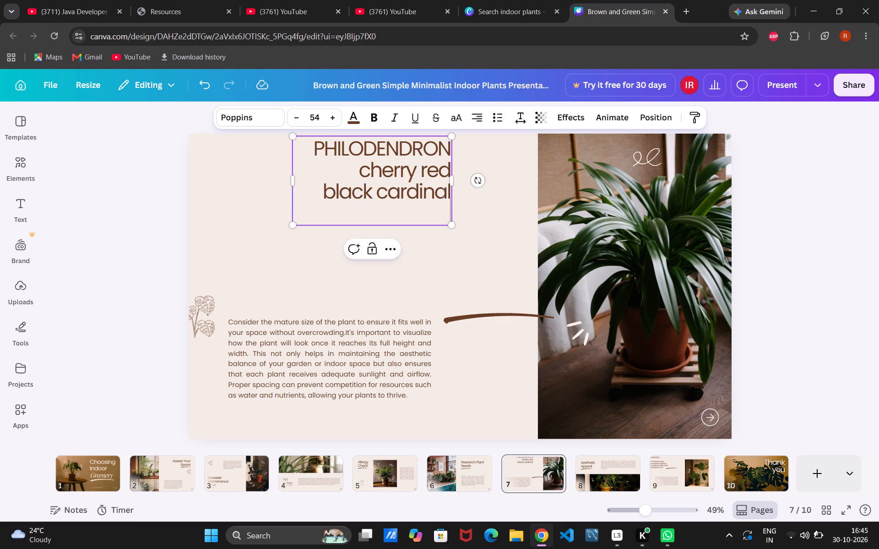
pyautogui.press('Return')
pyautogui.press('BackSpace')
pyautogui.press('f')
pyautogui.press('BackSpace')
pyautogui.write('florida')
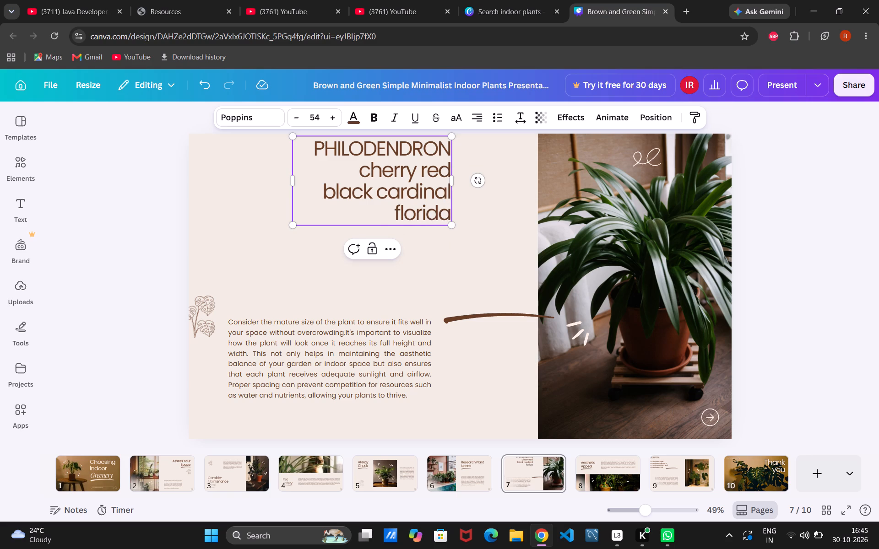
pyautogui.press('space')
pyautogui.write('ghos')
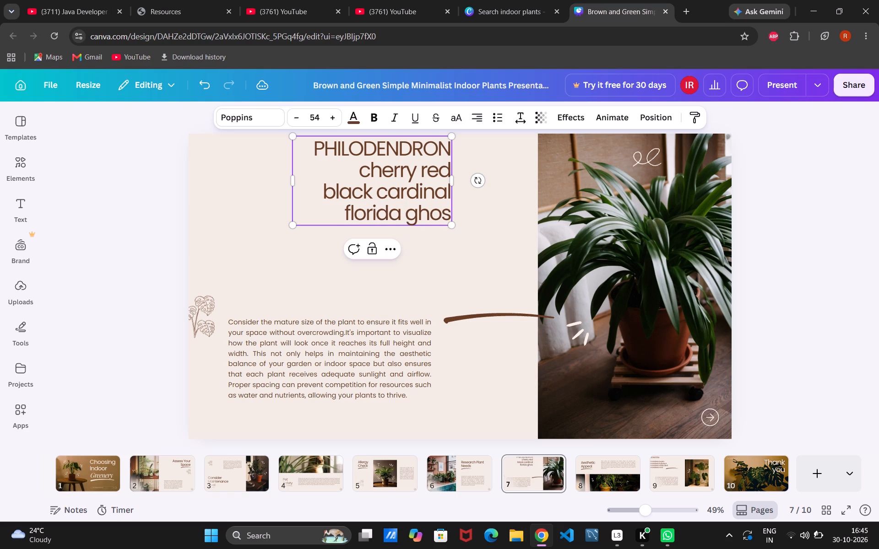
pyautogui.press('t')
pyautogui.hotkey('shift', 'Return')
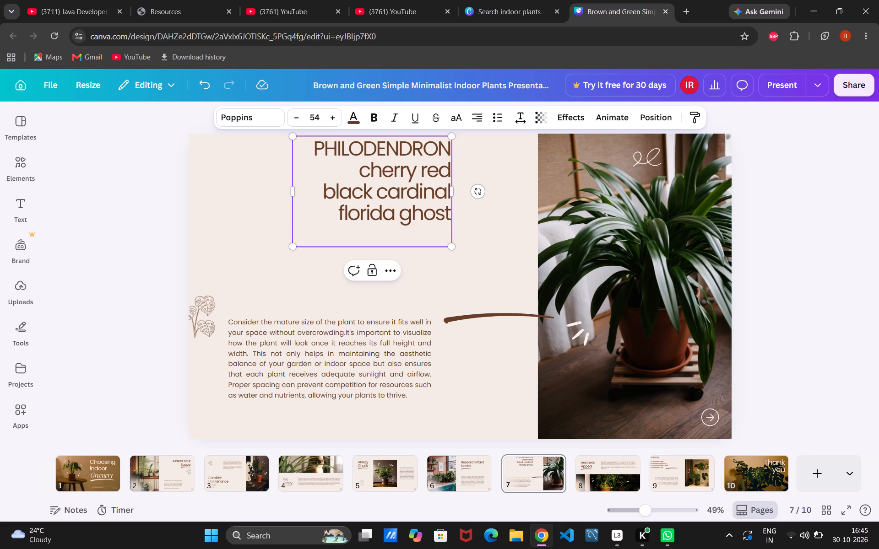
# Insert the line "maclloey" between "black cardinal" and "florida ghost" in the heading.
pyautogui.press('Up')
pyautogui.press('Up')
pyautogui.press('Up')
pyautogui.press('Return')
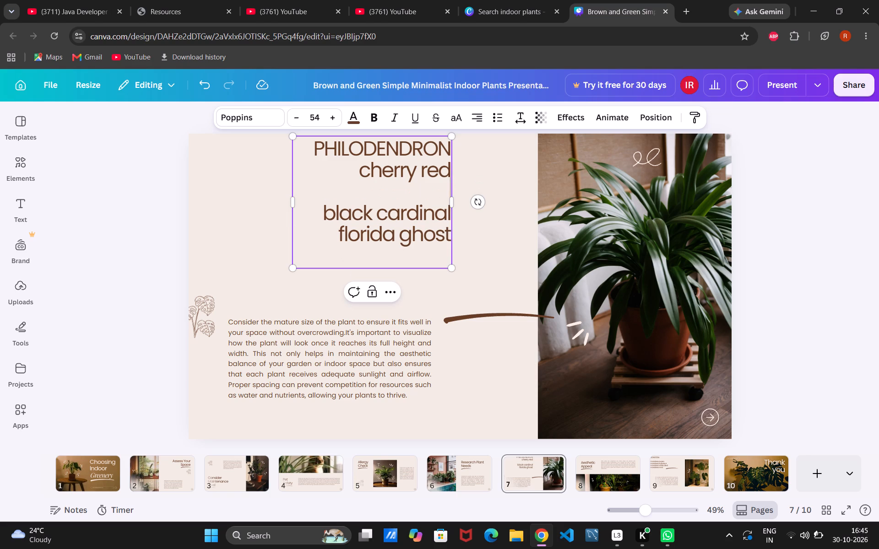
pyautogui.press('BackSpace')
pyautogui.press('Down')
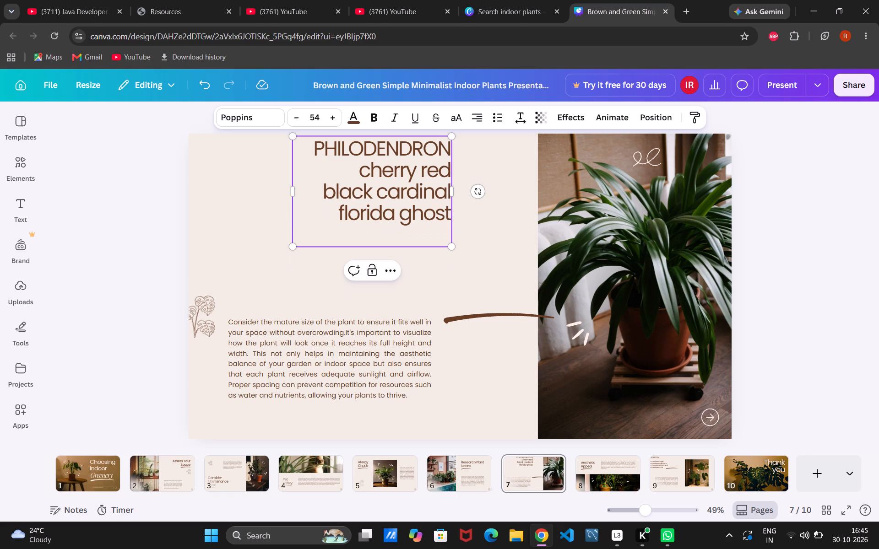
pyautogui.press('Return')
pyautogui.press('r')
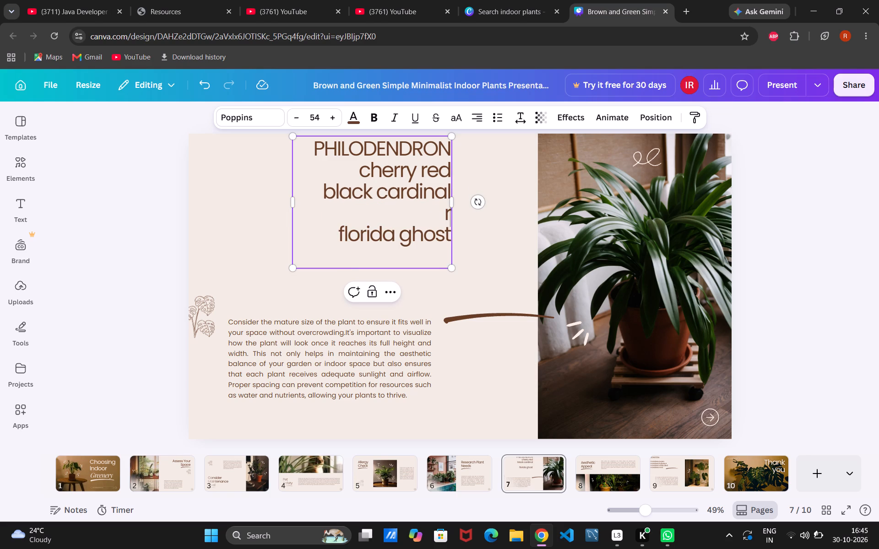
pyautogui.press('BackSpace')
pyautogui.press('m')
pyautogui.press('a')
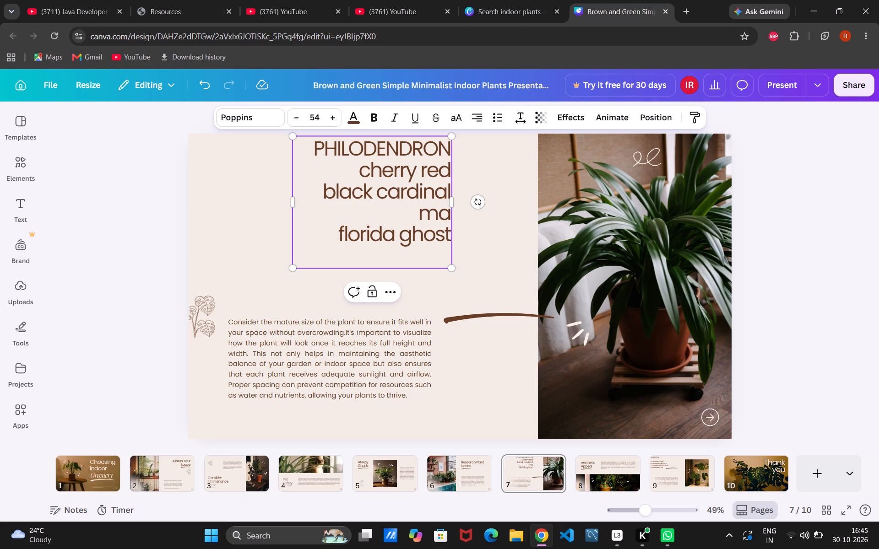
pyautogui.write('cc')
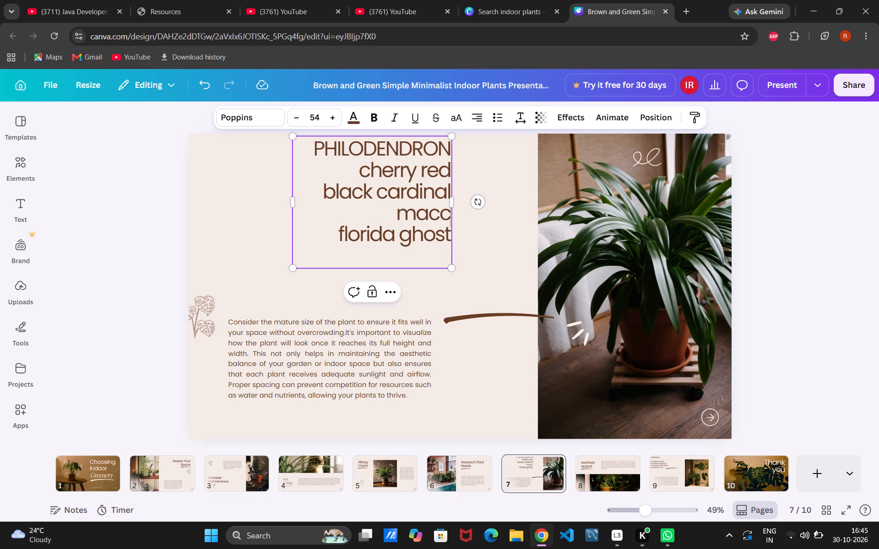
pyautogui.press('BackSpace')
pyautogui.write('ll')
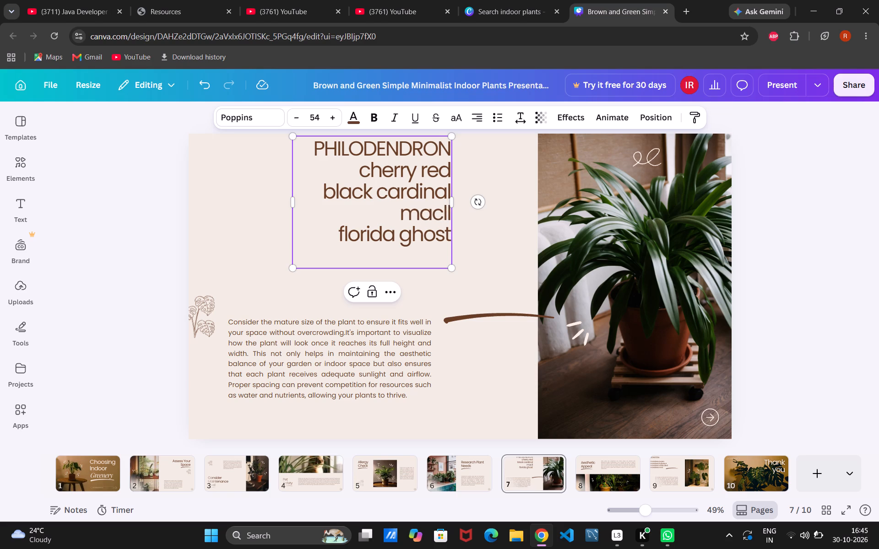
pyautogui.press('o')
pyautogui.press('e')
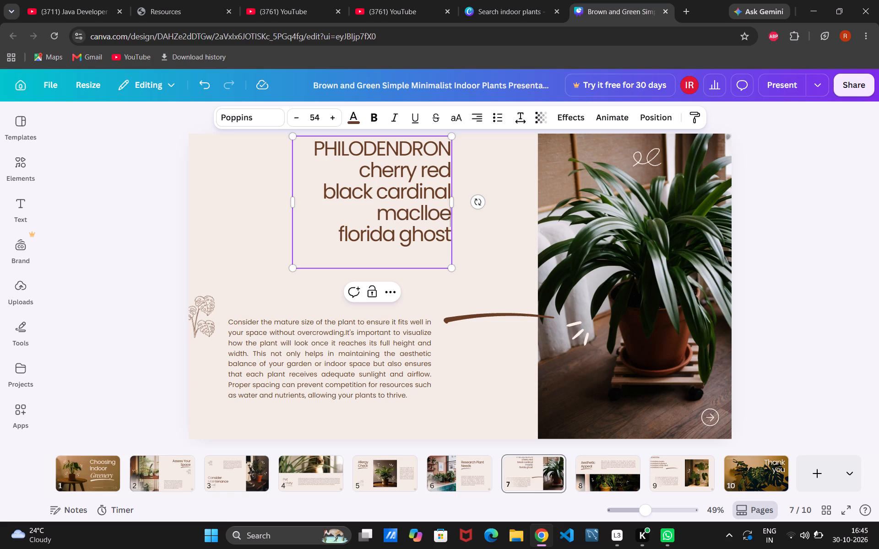
pyautogui.press('y')
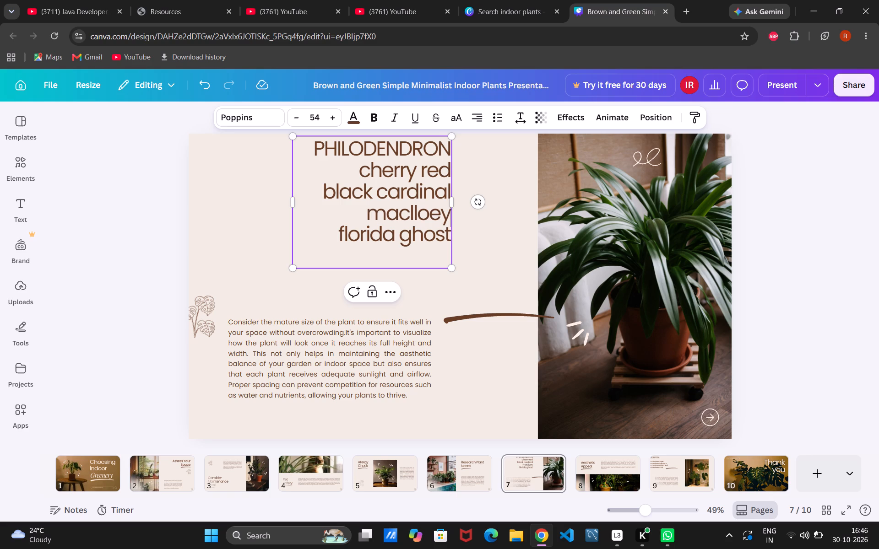
pyautogui.press('\\')
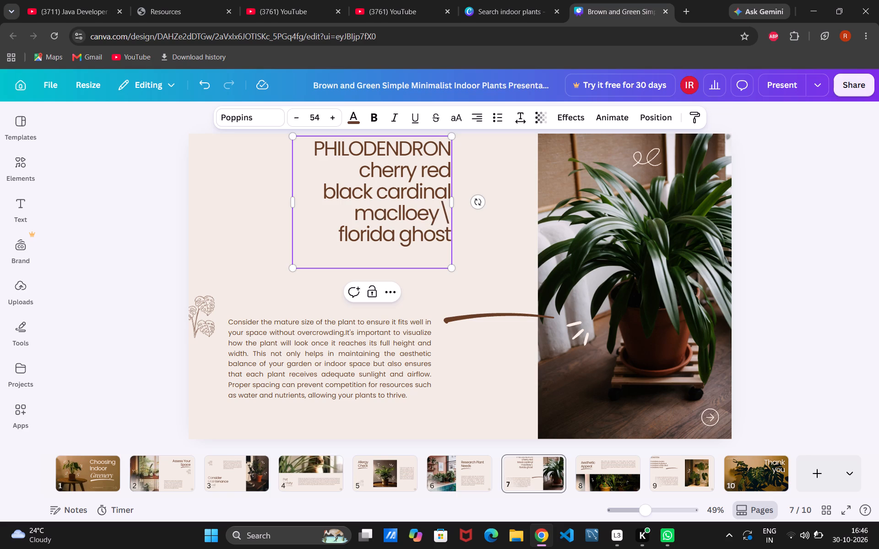
pyautogui.press('BackSpace')
# Insert the line "minty type" below "maclloey" in the philodendron list.
pyautogui.press('Return')
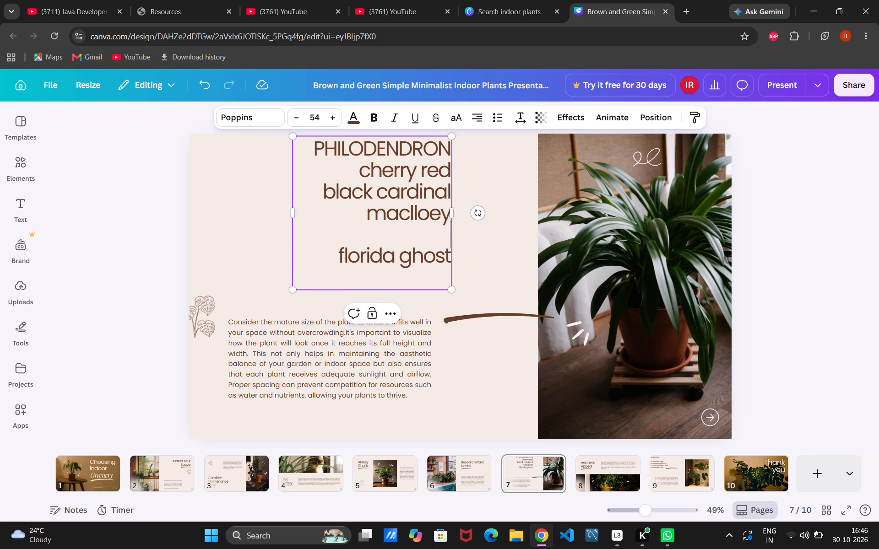
pyautogui.press('d')
pyautogui.press('s')
pyautogui.press('BackSpace')
pyautogui.press('BackSpace')
pyautogui.write('minty')
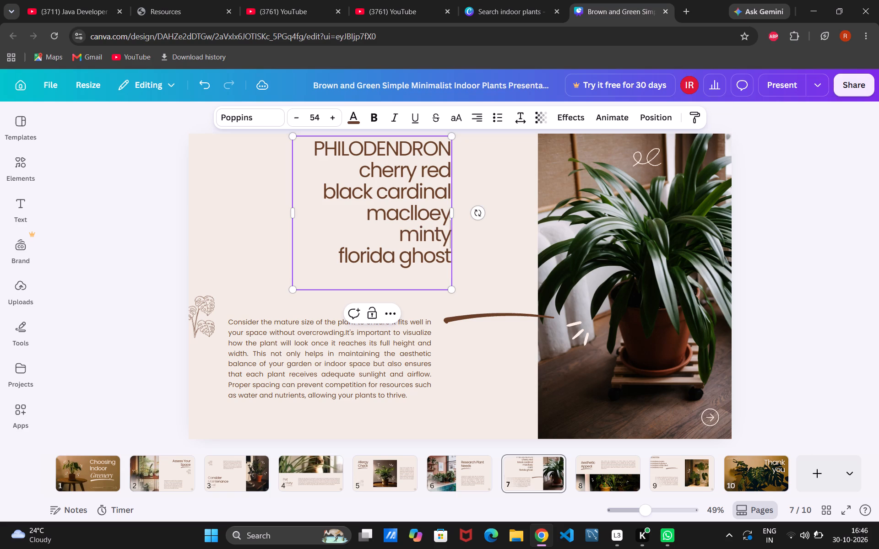
pyautogui.press('space')
pyautogui.write('typr')
pyautogui.press('BackSpace')
pyautogui.write('e')
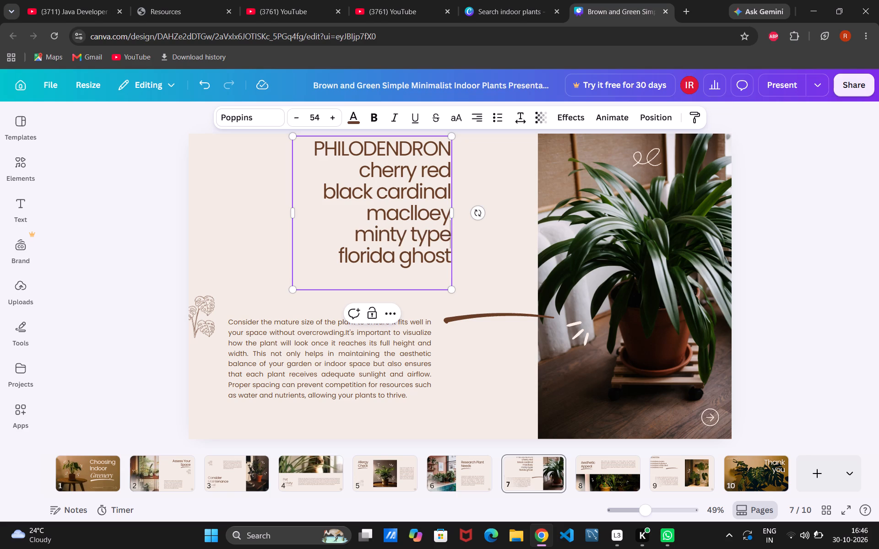
pyautogui.press('space')
pyautogui.press('BackSpace')
# Insert the line "pink birkin" below "minty type" in the philodendron list.
pyautogui.press('Return')
pyautogui.write('pink bir')
pyautogui.write('kin')
# Insert the line "florida x tortum" between "pink birkin" and "florida ghost".
pyautogui.hotkey('shift', 'Return')
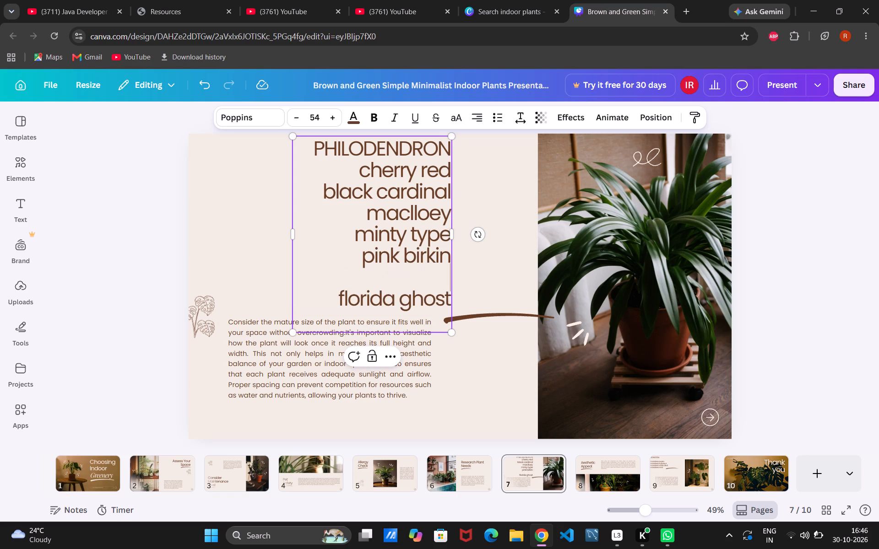
pyautogui.write('flori')
pyautogui.write('da')
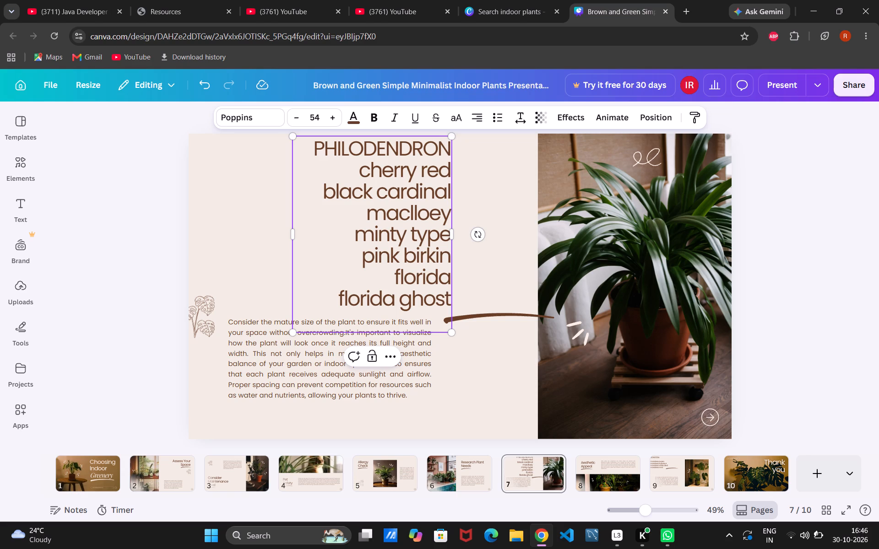
pyautogui.press('x')
pyautogui.press('BackSpace')
pyautogui.hotkey('shift', 'x')
pyautogui.press('BackSpace')
pyautogui.press('space')
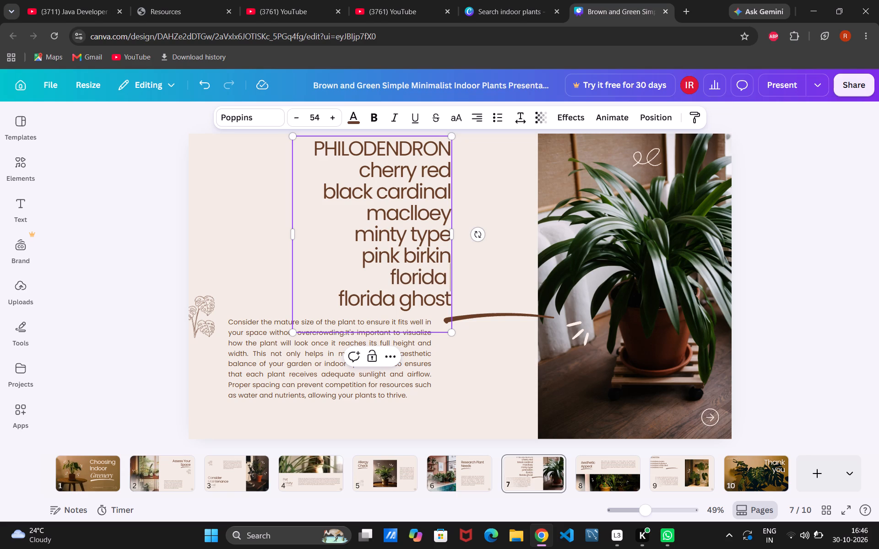
pyautogui.write('x')
pyautogui.press('space')
pyautogui.write('tortum')
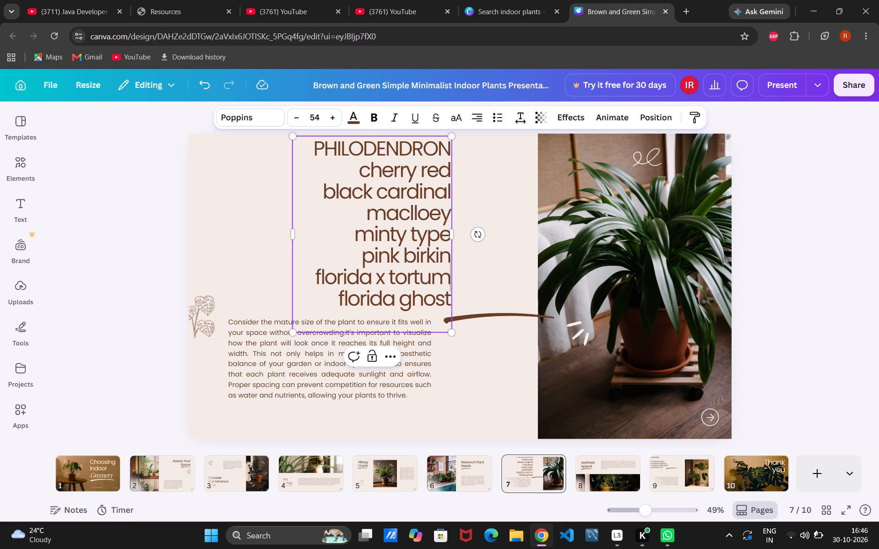
pyautogui.press('space')
pyautogui.write('va')
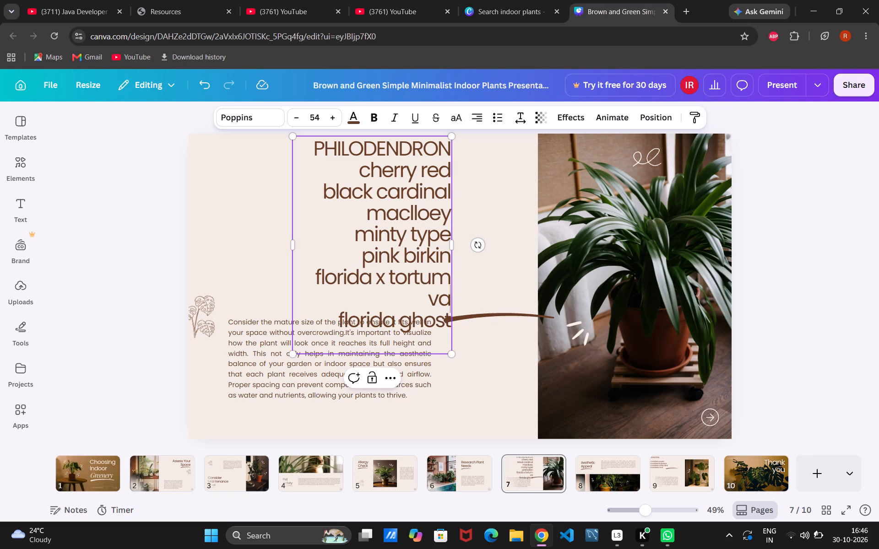
pyautogui.press('BackSpace')
pyautogui.press('BackSpace')
pyautogui.press('BackSpace')
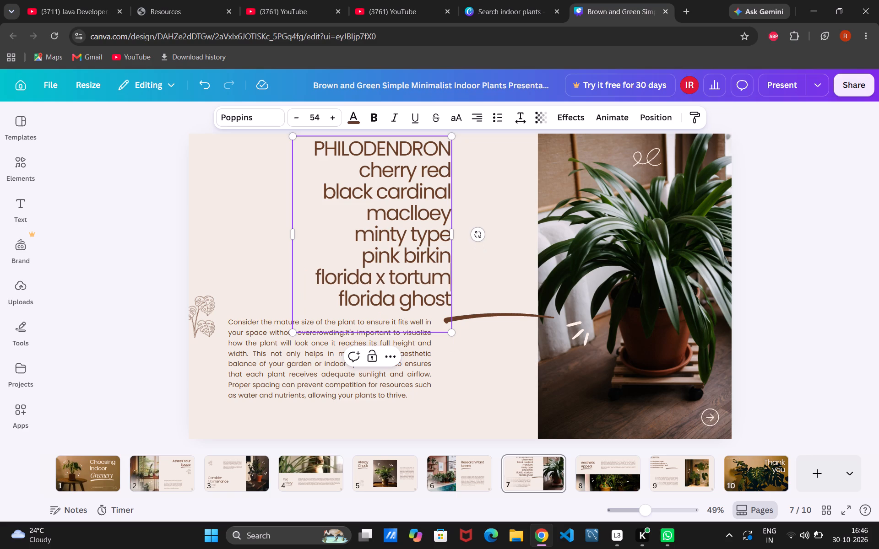
# Insert the line "florida x mayoi" below "florida x tortum" in the philodendron list.
pyautogui.press('Return')
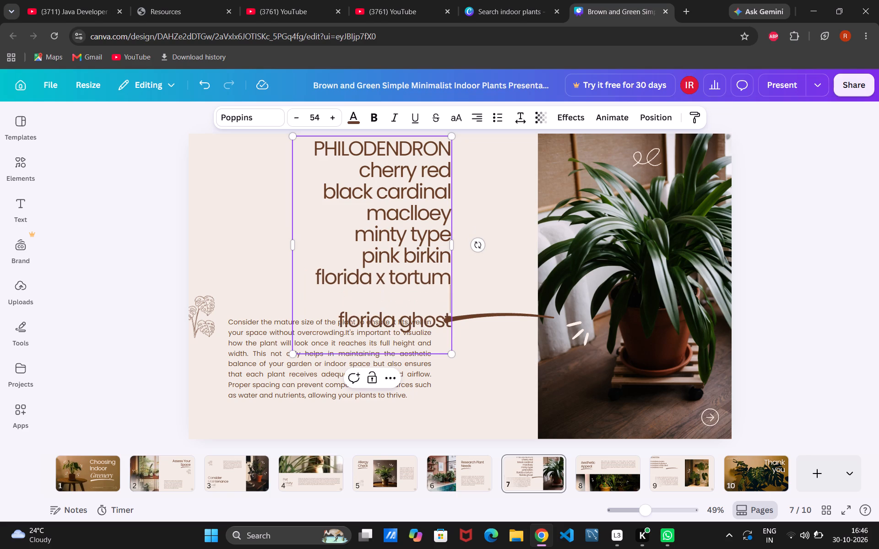
pyautogui.write('florida')
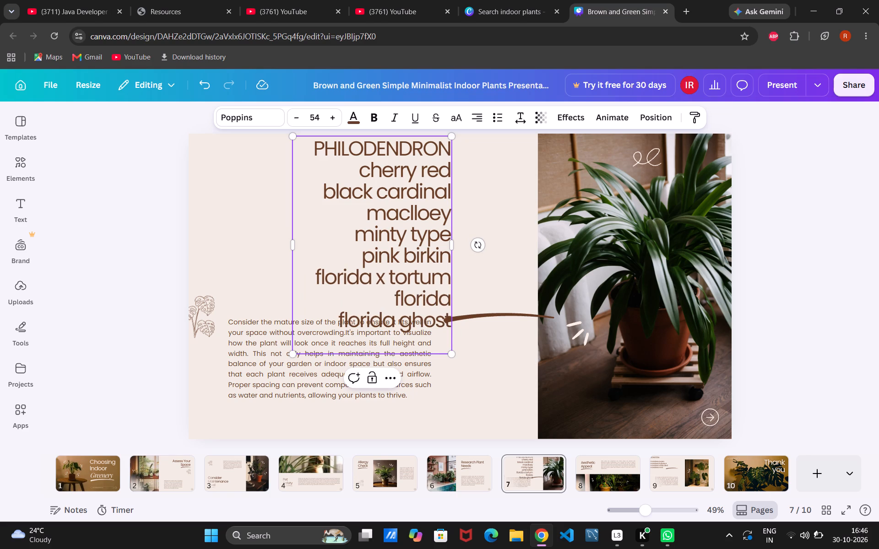
pyautogui.press('space')
pyautogui.write('x')
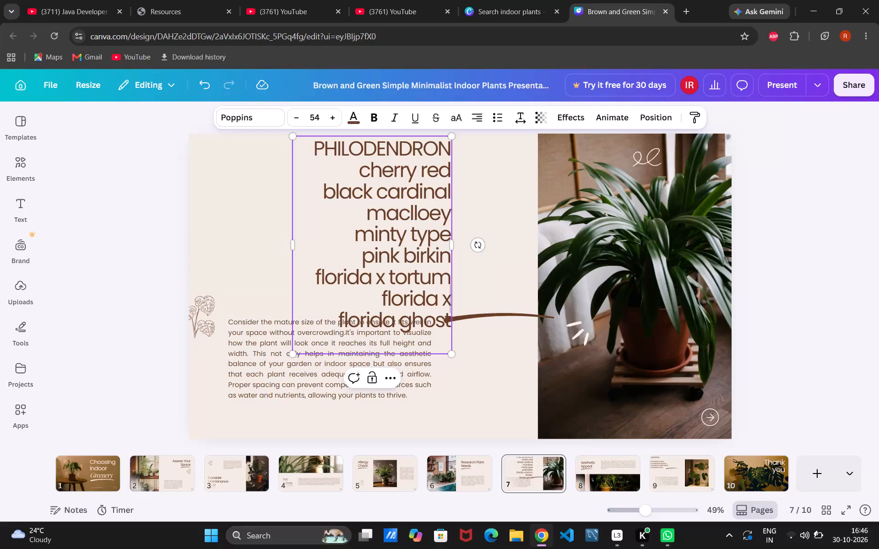
pyautogui.press('space')
pyautogui.write('mayoi')
# Insert the line "tortum" below "florida x mayoi" in the philodendron list.
pyautogui.press('Return')
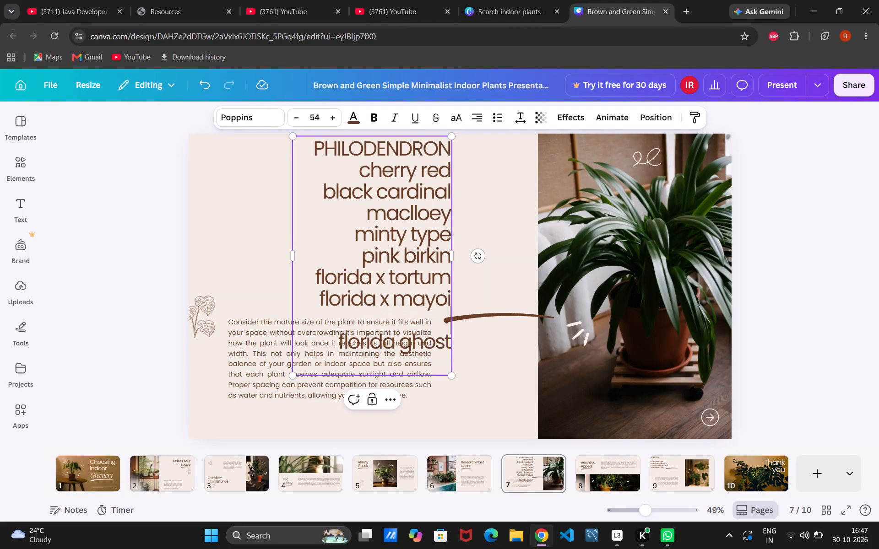
pyautogui.write('florida')
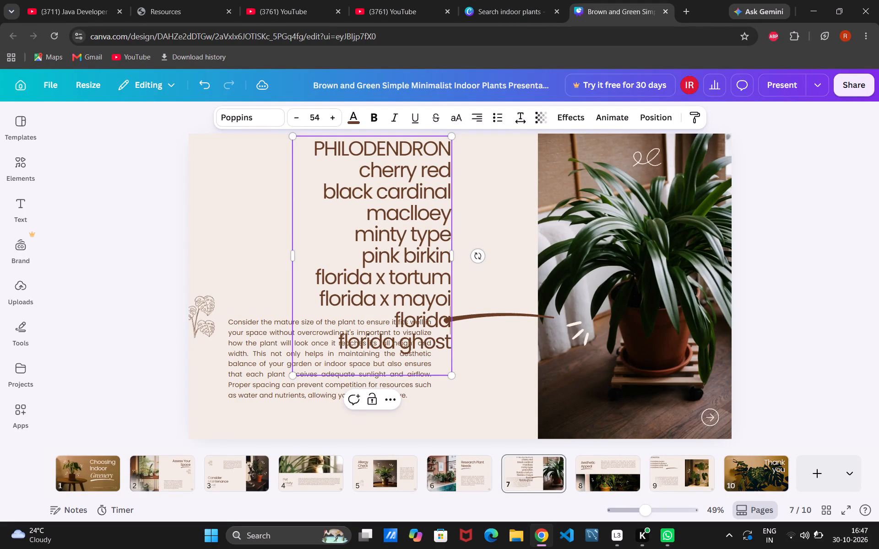
pyautogui.press('BackSpace')
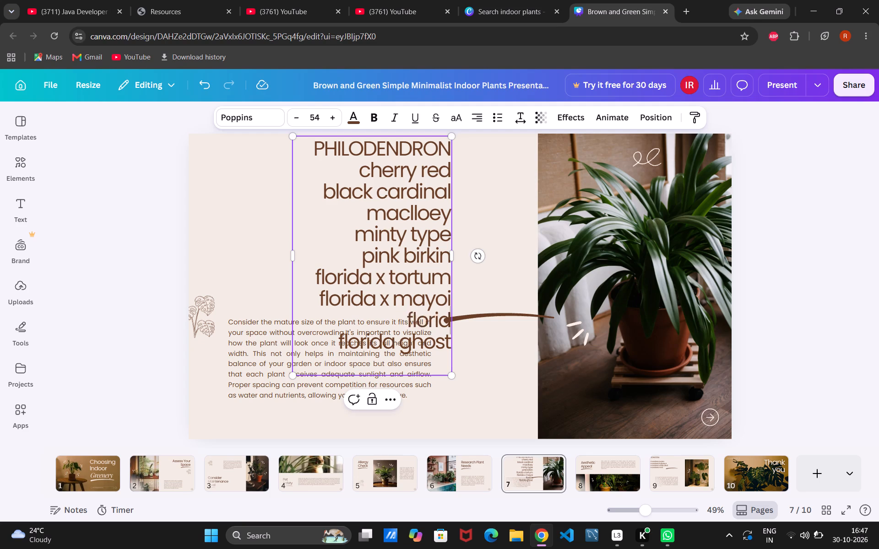
pyautogui.press('BackSpace')
pyautogui.press('BackSpace')
pyautogui.press('BackSpace')
pyautogui.press('BackSpace')
pyautogui.press('BackSpace')
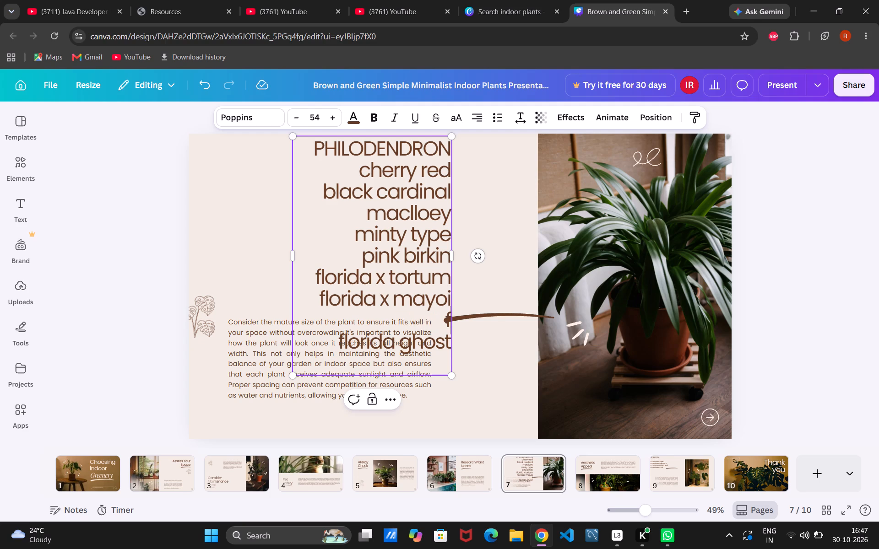
pyautogui.press('BackSpace')
pyautogui.write('tortum')
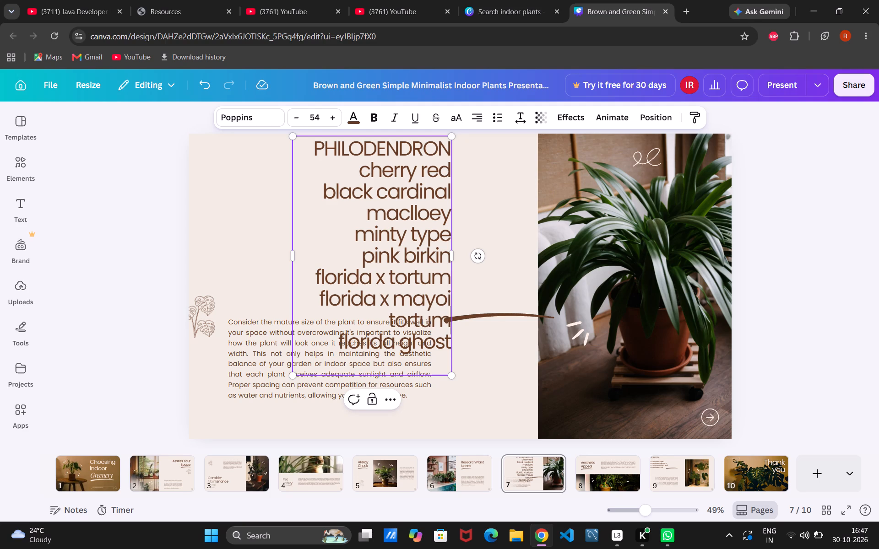
# Insert the line "tortum varigated" below "tortum" and start a new line beneath it.
pyautogui.hotkey('shift', 'Return')
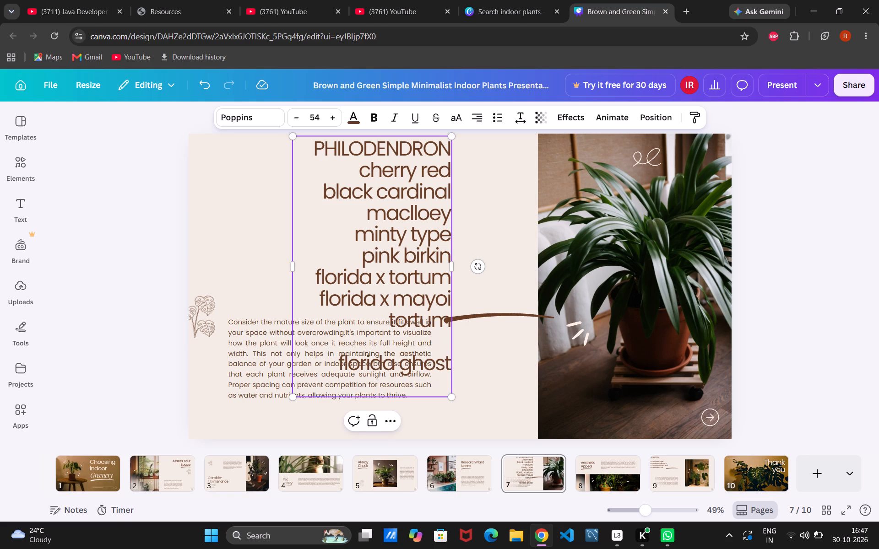
pyautogui.write('tor')
pyautogui.write('tum varigated')
pyautogui.press('Return')
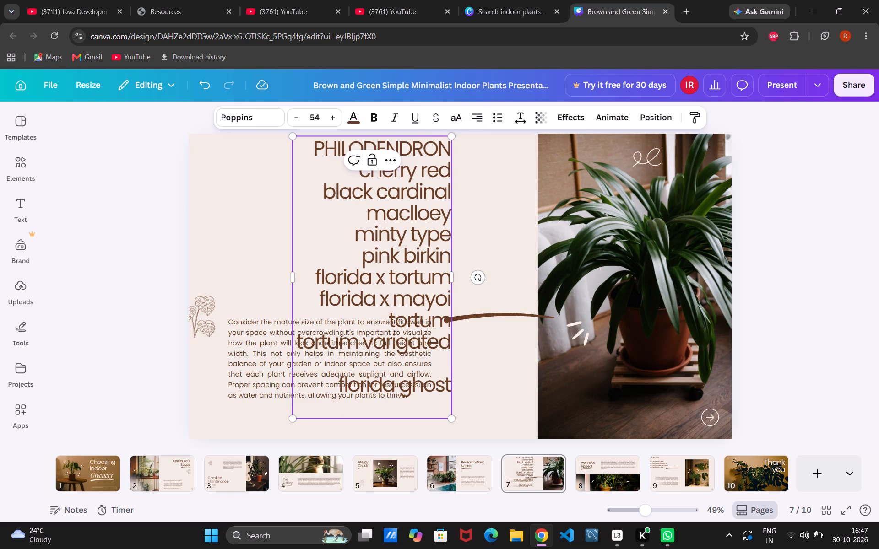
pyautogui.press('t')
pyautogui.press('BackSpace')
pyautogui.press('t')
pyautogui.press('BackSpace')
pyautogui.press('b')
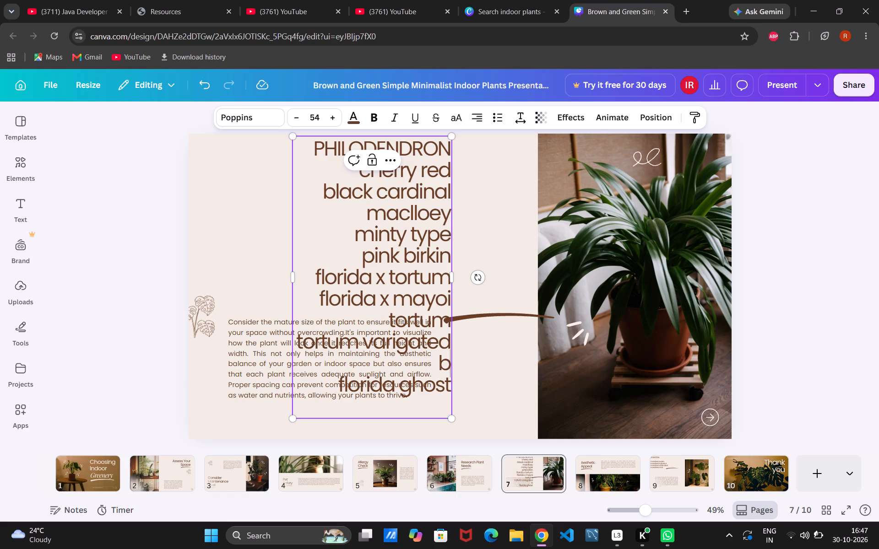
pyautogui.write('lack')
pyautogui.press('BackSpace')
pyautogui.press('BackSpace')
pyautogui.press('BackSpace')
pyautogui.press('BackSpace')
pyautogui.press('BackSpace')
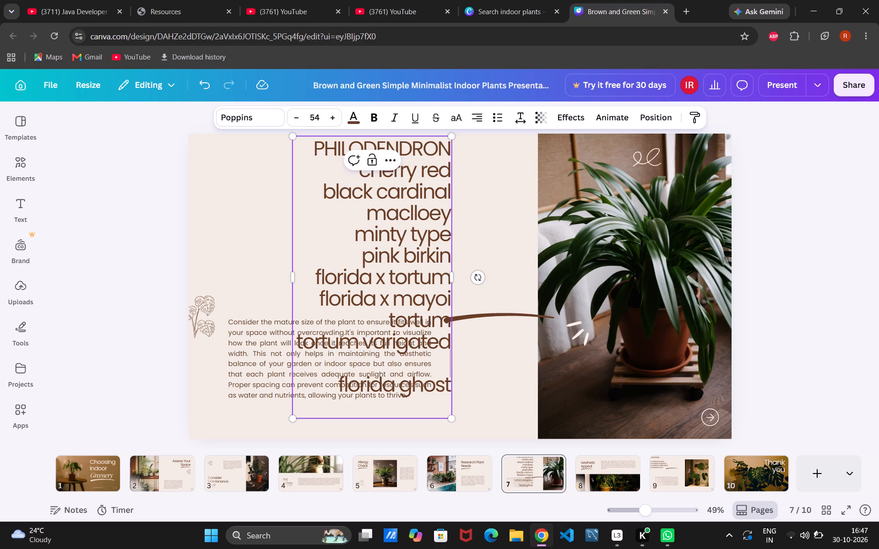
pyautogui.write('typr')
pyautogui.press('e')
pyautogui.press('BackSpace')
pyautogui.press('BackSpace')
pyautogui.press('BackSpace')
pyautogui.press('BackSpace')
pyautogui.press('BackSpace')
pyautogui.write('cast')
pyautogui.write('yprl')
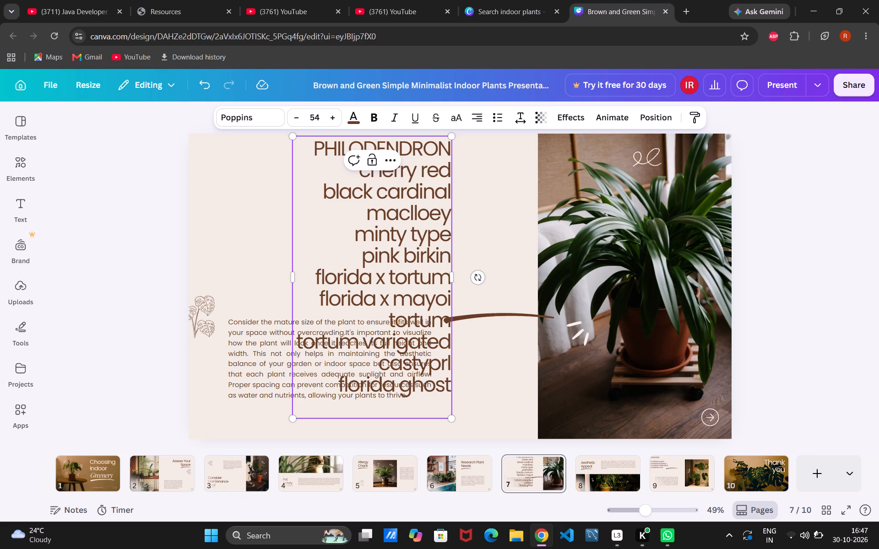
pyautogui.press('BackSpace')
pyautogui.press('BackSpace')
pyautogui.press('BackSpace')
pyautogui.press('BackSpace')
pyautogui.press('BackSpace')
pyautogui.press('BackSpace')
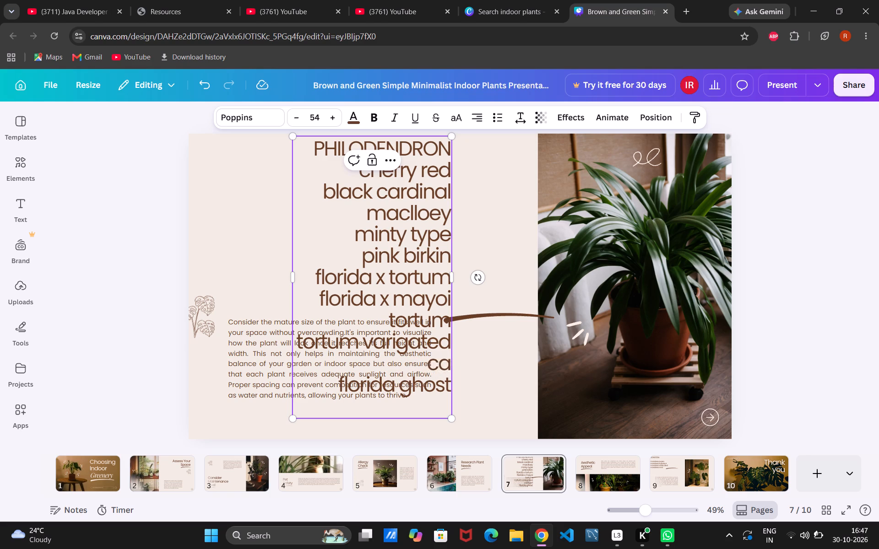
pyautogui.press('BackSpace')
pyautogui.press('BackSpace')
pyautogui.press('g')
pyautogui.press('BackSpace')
# Enter "goldie varigated" on the empty line between "tortum varigated" and "florida ghost".
pyautogui.write('go')
pyautogui.write('el')
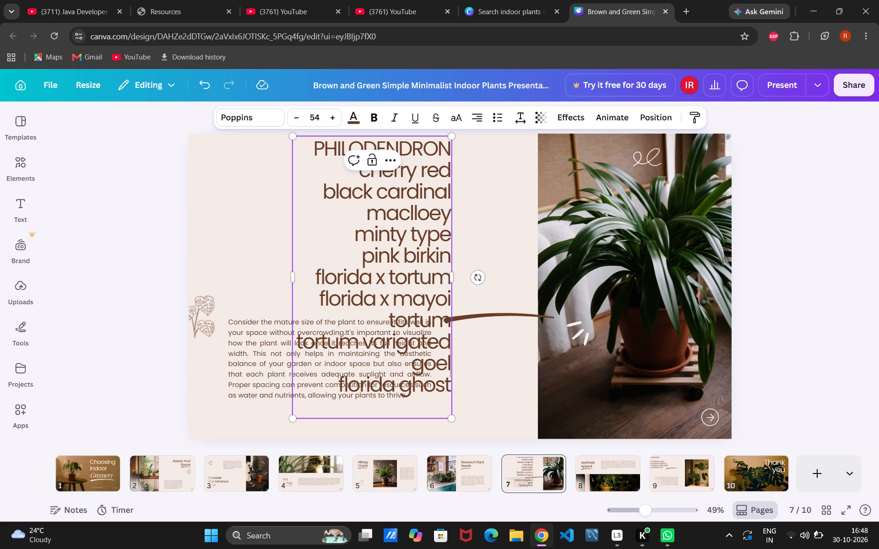
pyautogui.write('di')
pyautogui.press('BackSpace')
pyautogui.press('BackSpace')
pyautogui.press('BackSpace')
pyautogui.press('BackSpace')
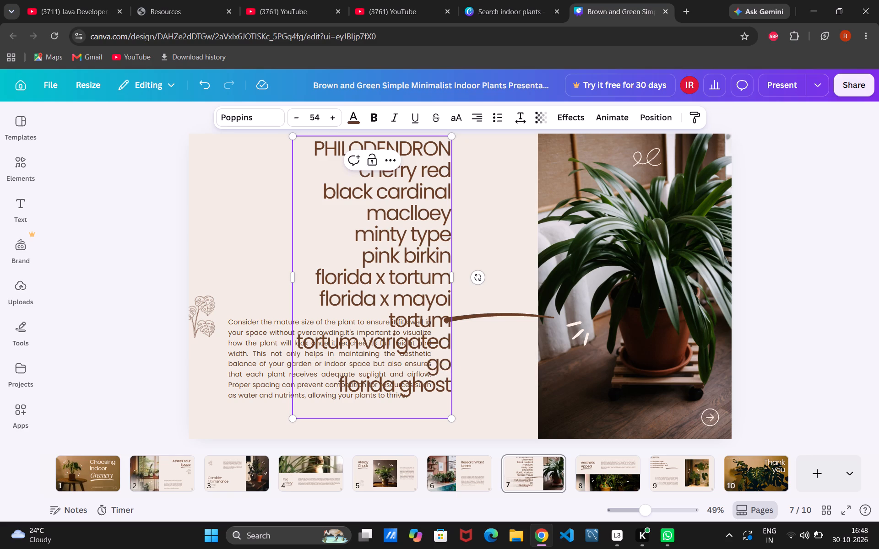
pyautogui.press('l')
pyautogui.write('die')
pyautogui.press('space')
pyautogui.write('varigated')
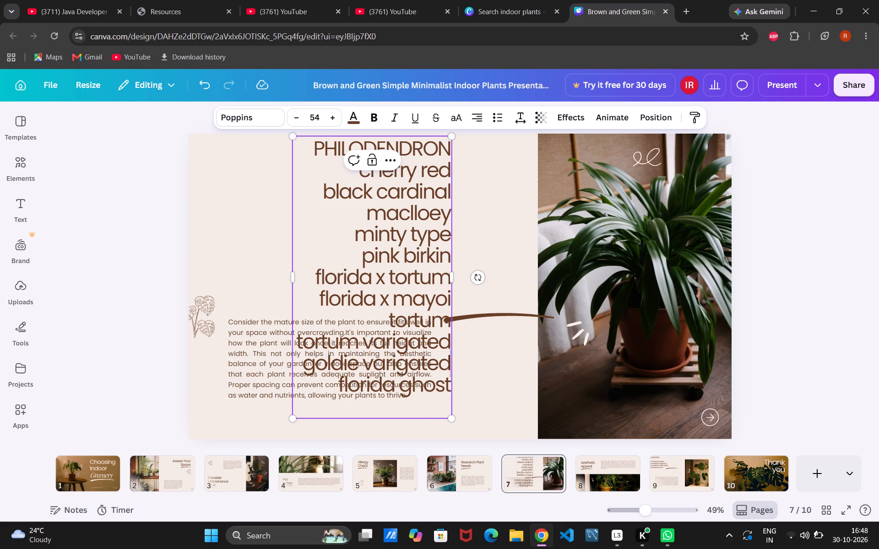
# Insert "atabobense varigated" below "goldie varigated" in the philodendron list and start a new line after it.
pyautogui.press('Return')
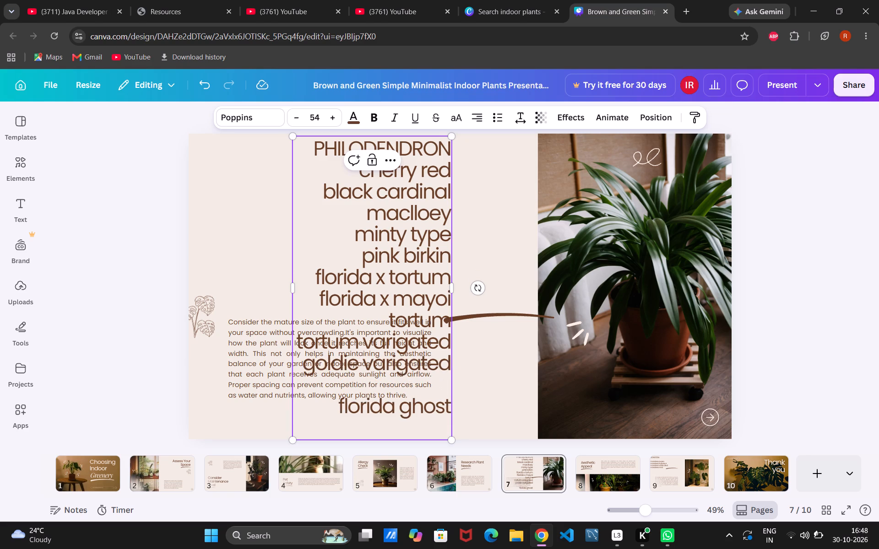
pyautogui.write('at')
pyautogui.press('a')
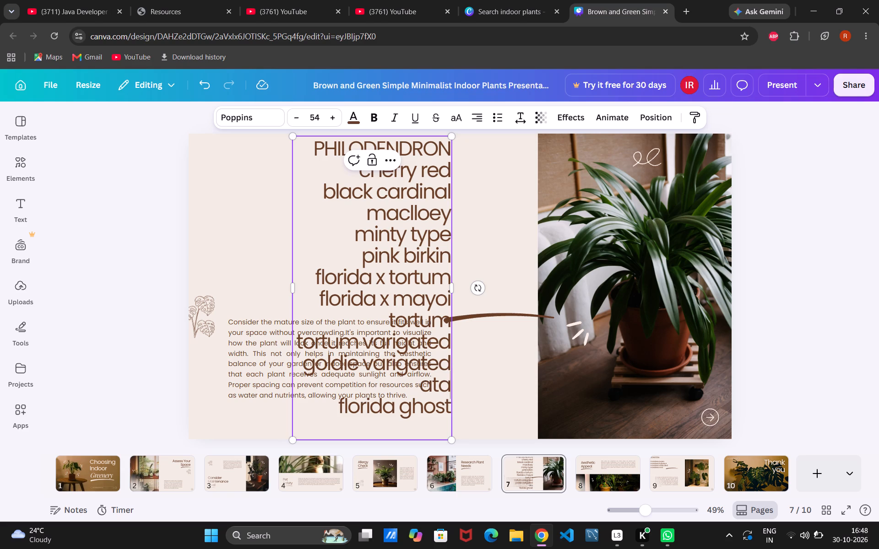
pyautogui.write('bob')
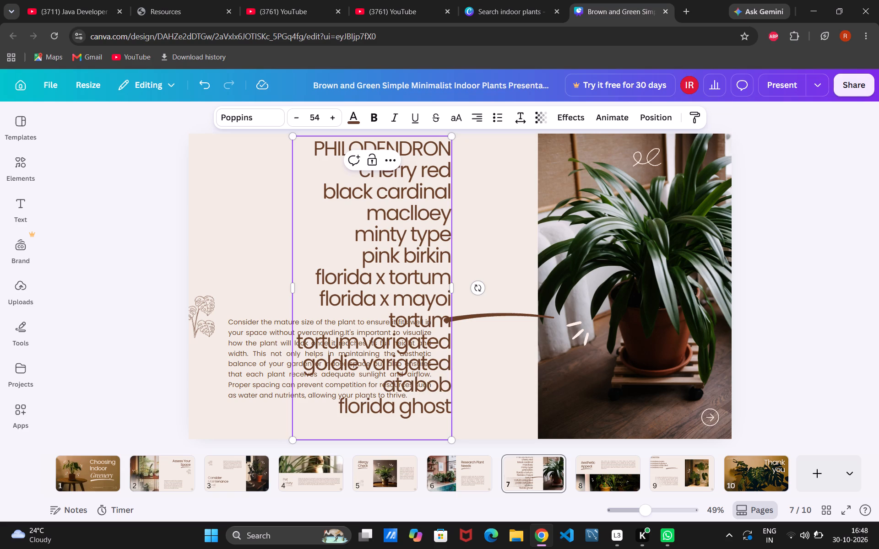
pyautogui.write('ense')
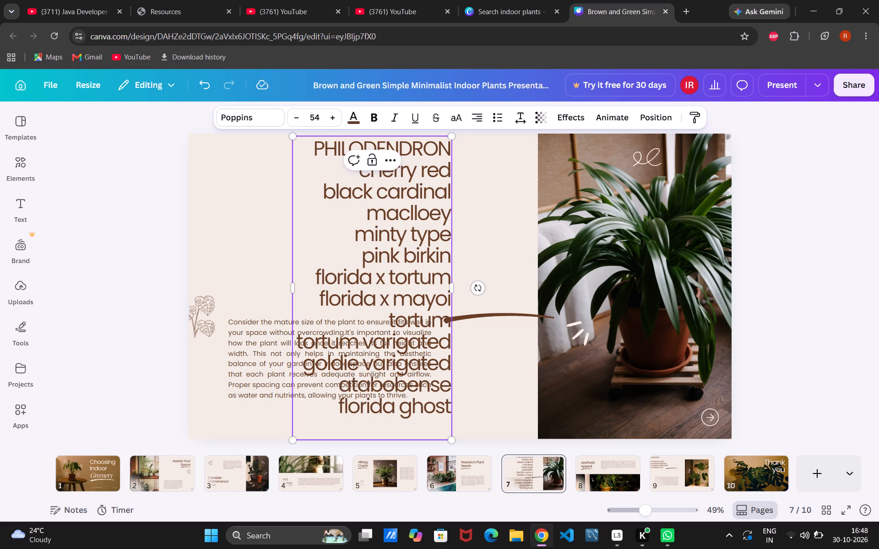
pyautogui.press('space')
pyautogui.write('va')
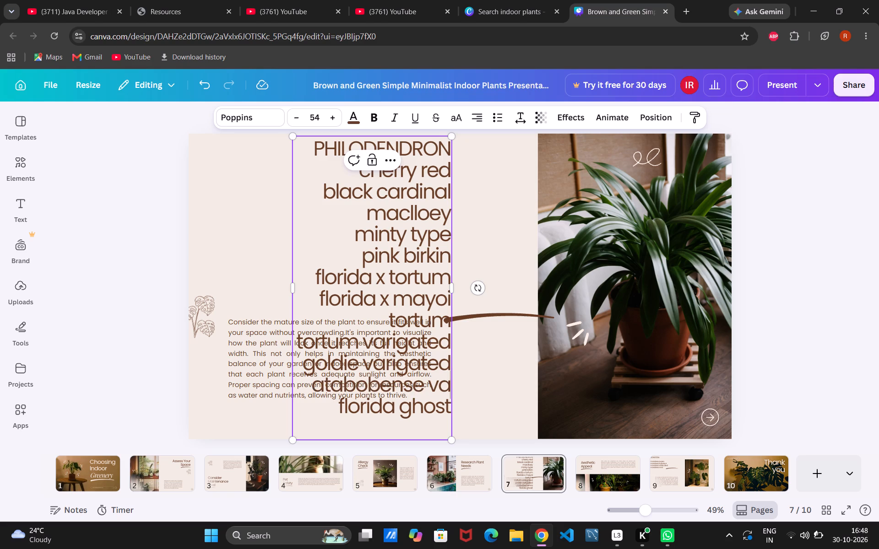
pyautogui.write('rigated')
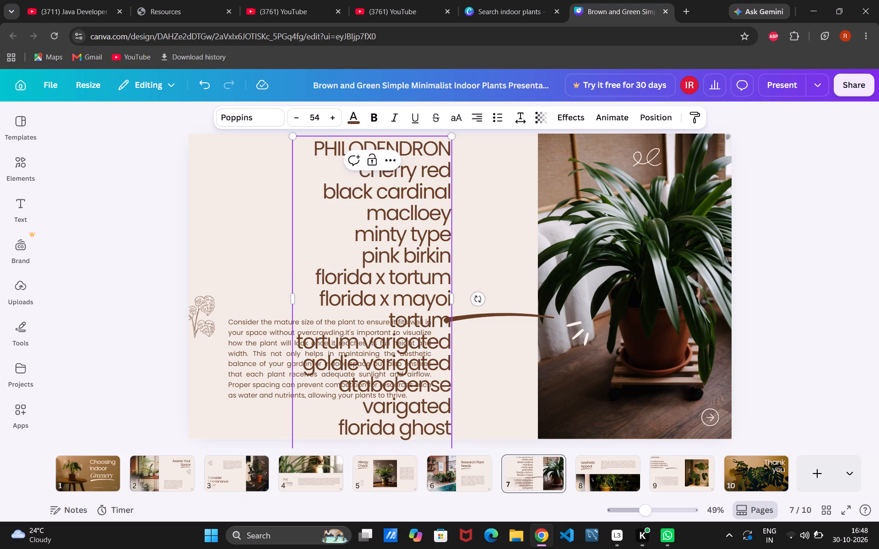
pyautogui.press('Return')
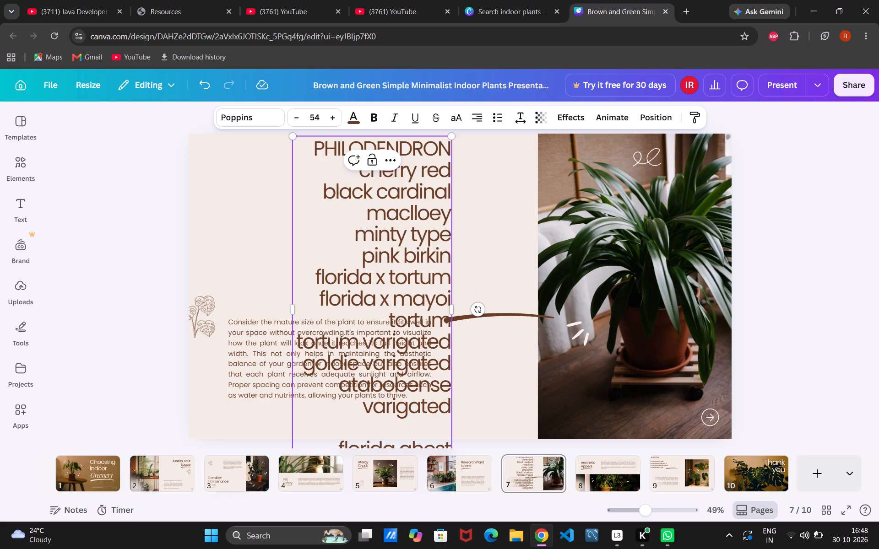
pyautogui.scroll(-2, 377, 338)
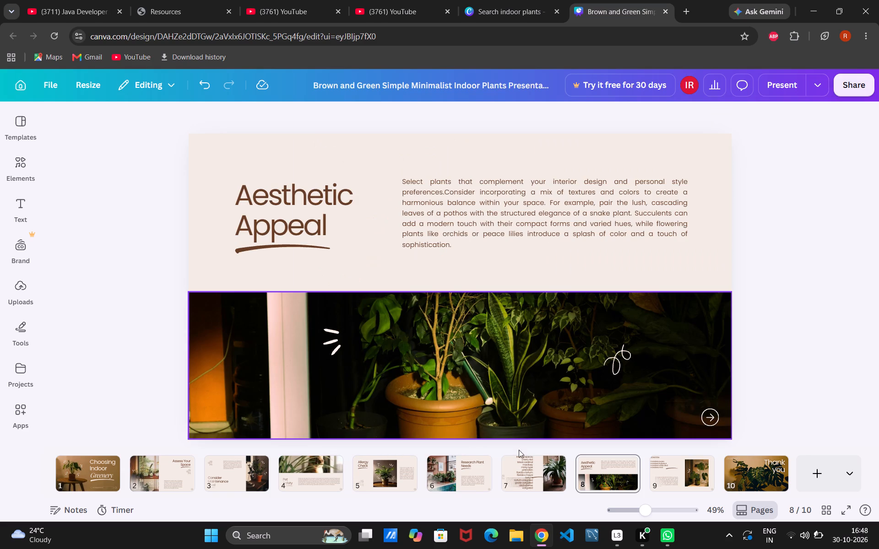
# On page 7, shift the philodendron text box toward the slide's upper left and widen it so "atabobense varigated" fits on one line.
pyautogui.click(519, 462)
pyautogui.moveTo(380, 265); pyautogui.dragTo(368, 256)
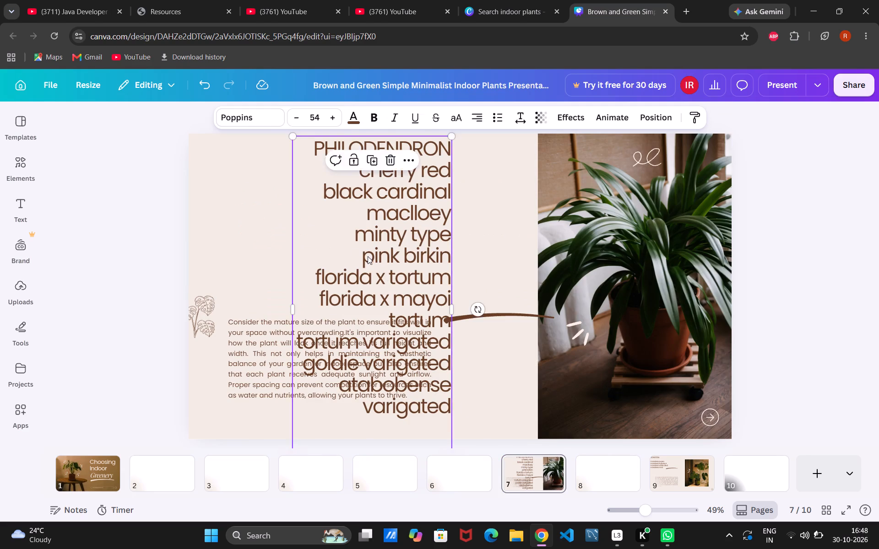
pyautogui.moveTo(368, 256); pyautogui.dragTo(342, 229)
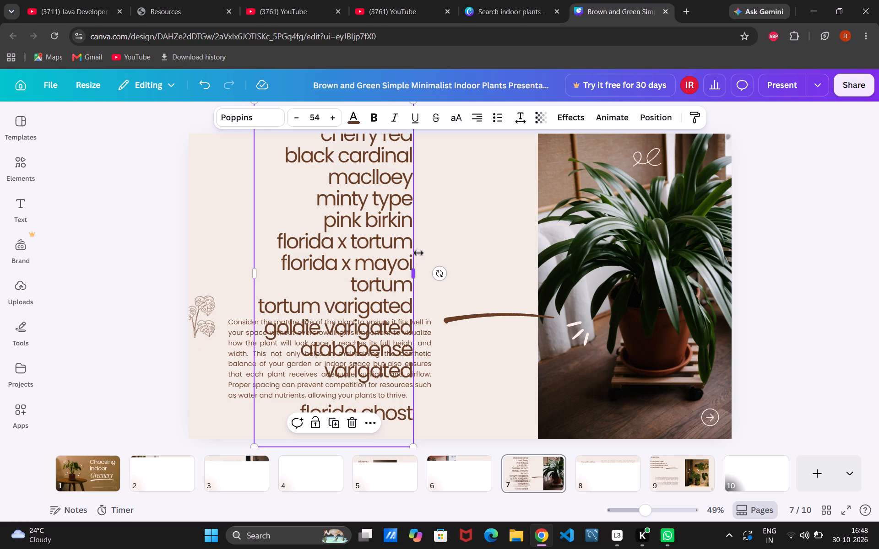
pyautogui.click(412, 270)
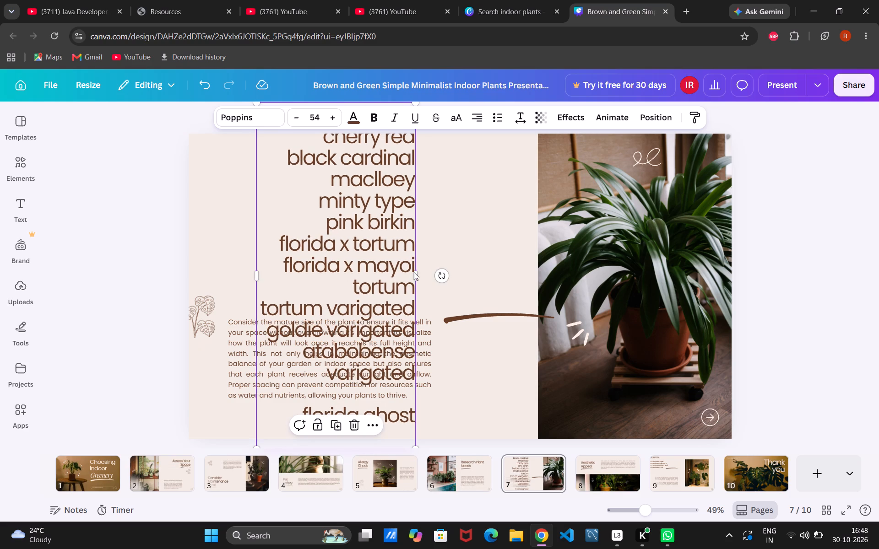
pyautogui.moveTo(417, 275); pyautogui.dragTo(552, 242)
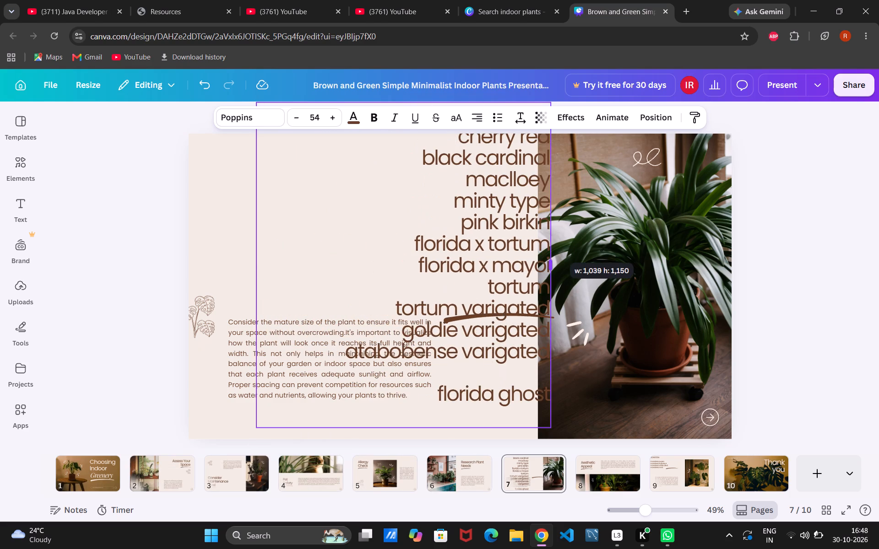
pyautogui.moveTo(552, 242); pyautogui.dragTo(500, 247)
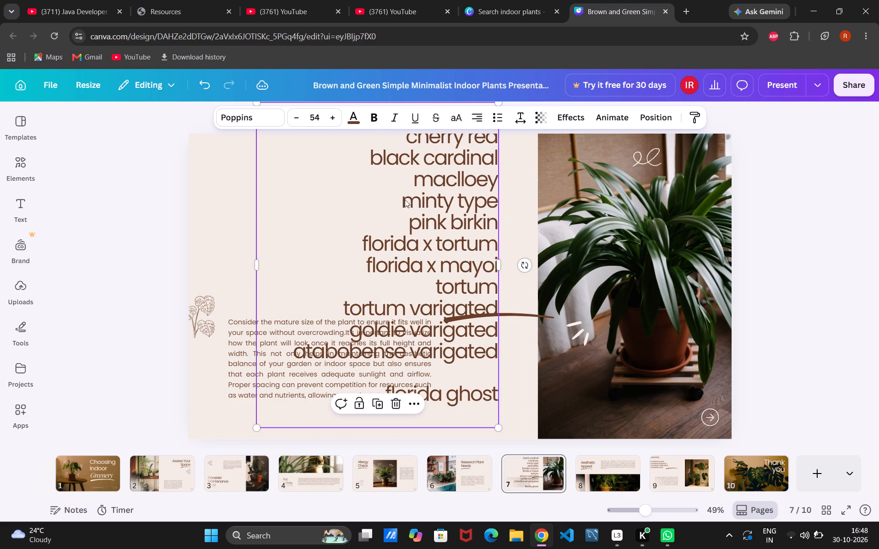
# Centre-align the philodendron list lines from "cherry red" through "florida ghost", leaving the heading's alignment alone.
pyautogui.click(351, 114)
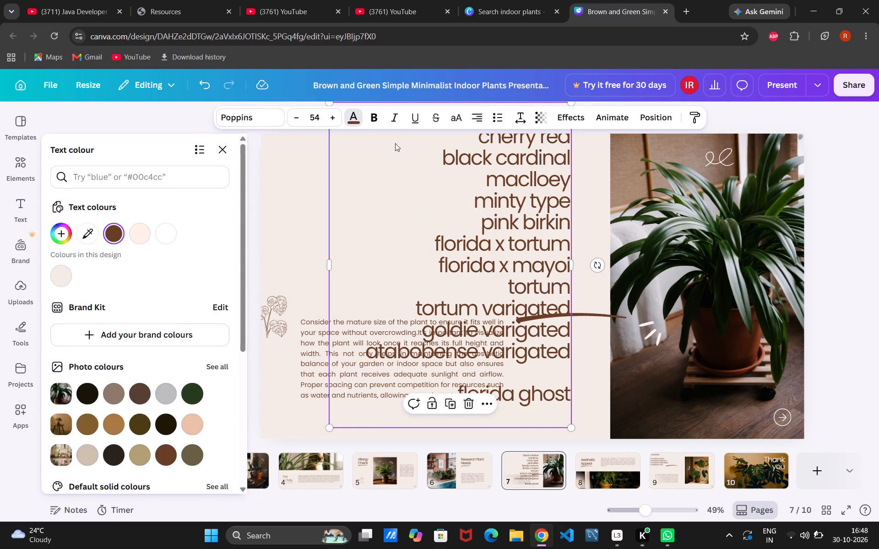
pyautogui.click(396, 144)
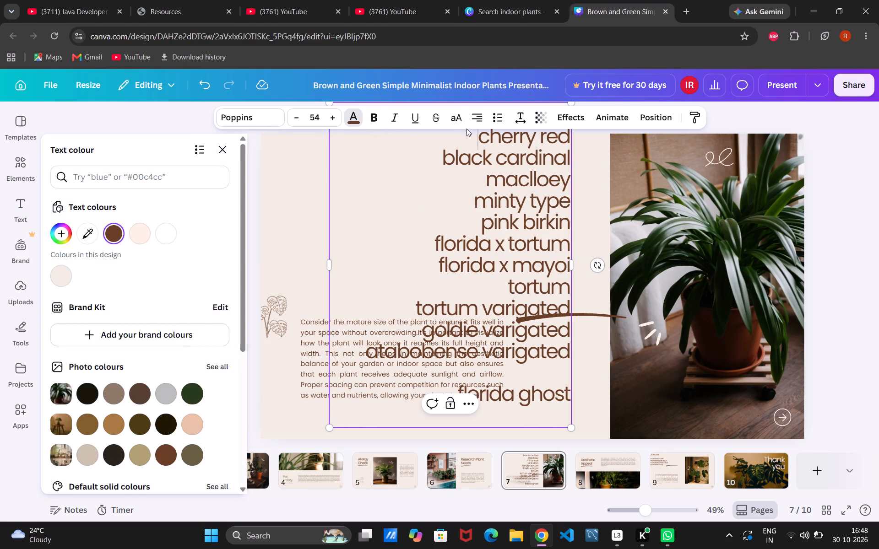
pyautogui.click(473, 117)
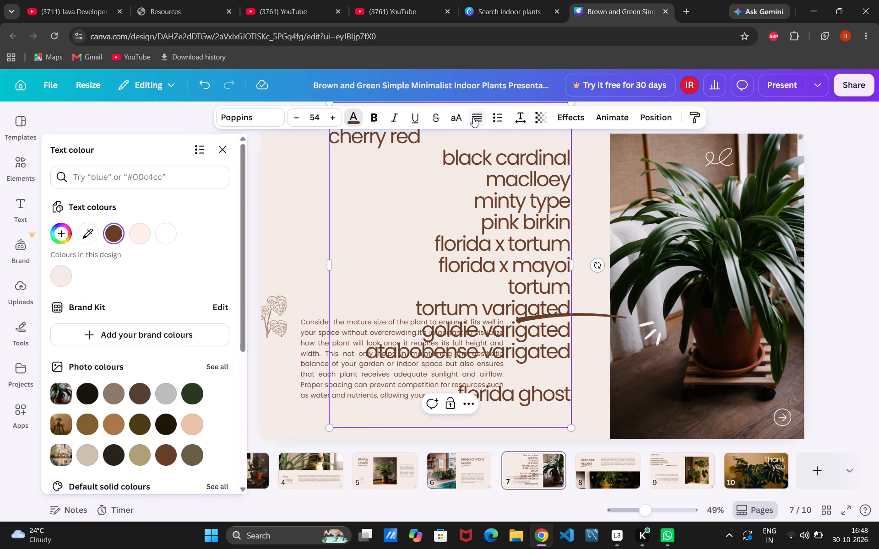
pyautogui.click(473, 117)
pyautogui.click(473, 117)
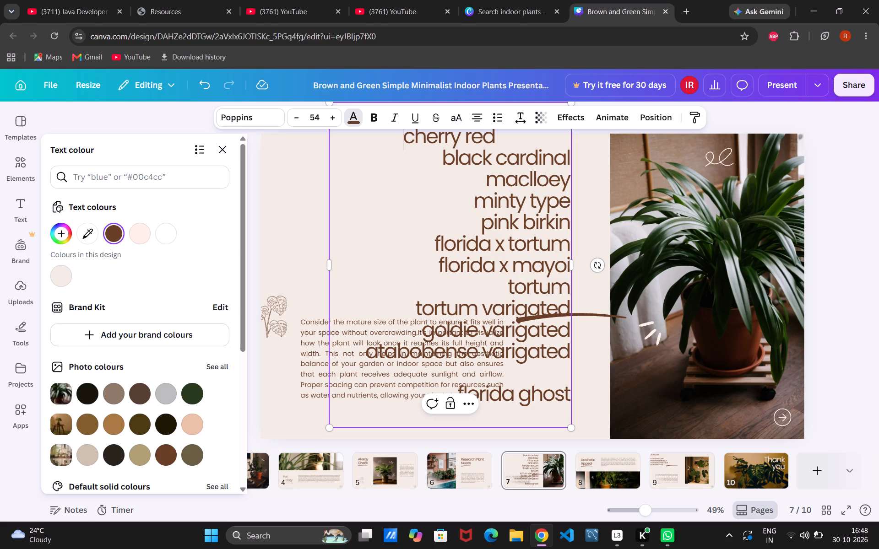
pyautogui.moveTo(443, 156); pyautogui.dragTo(504, 418)
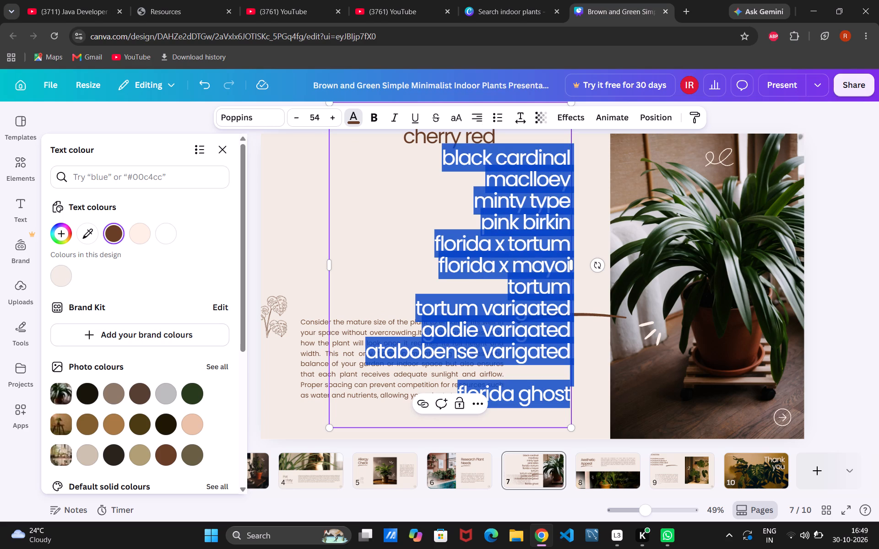
pyautogui.click(477, 116)
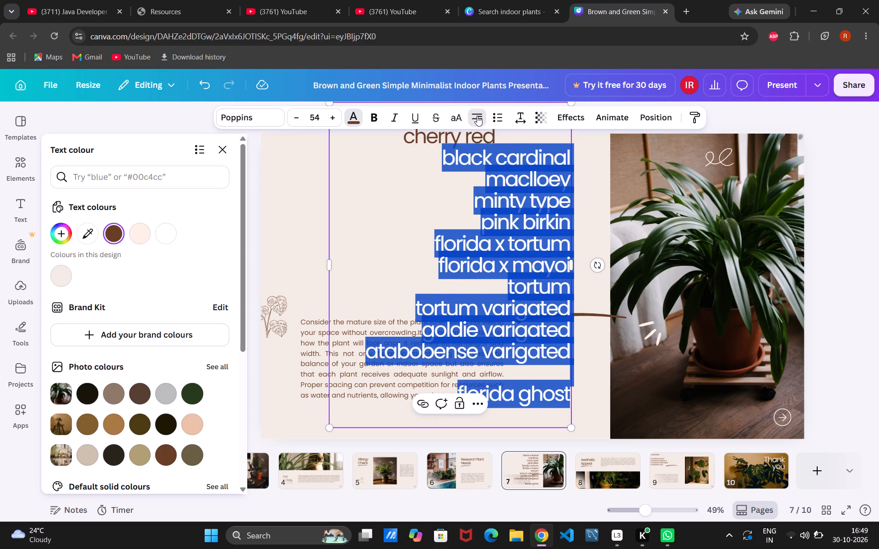
pyautogui.click(477, 116)
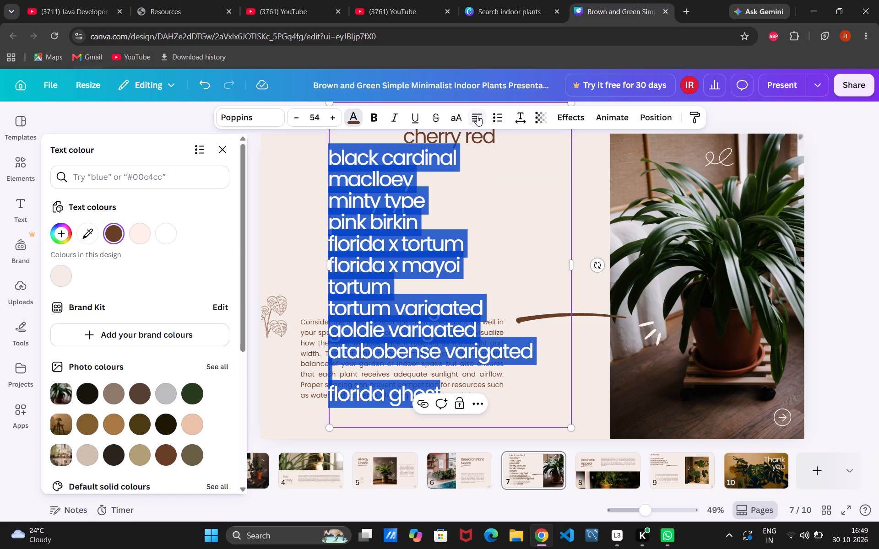
pyautogui.click(477, 116)
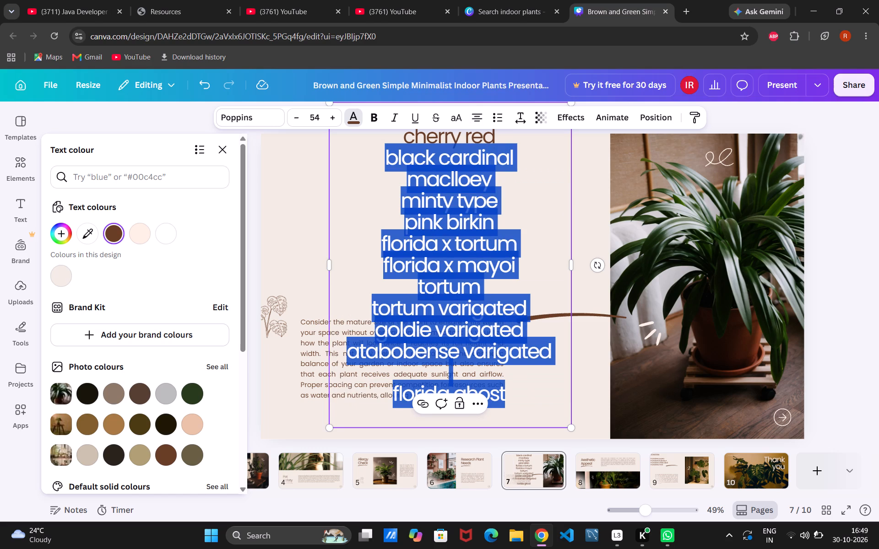
pyautogui.click(364, 227)
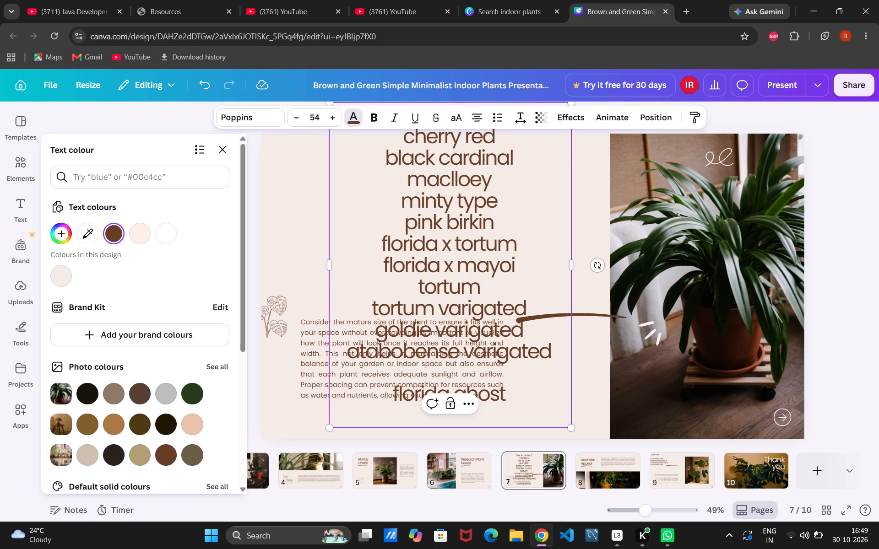
# Move the philodendron text box toward the left side of the slide and widen it slightly, keeping it clear of the plant photo.
pyautogui.moveTo(464, 243); pyautogui.dragTo(431, 219)
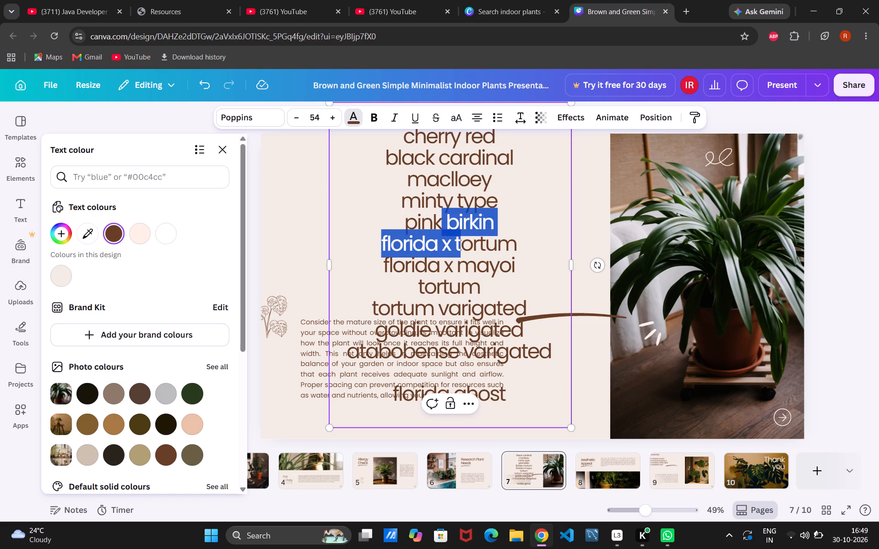
pyautogui.moveTo(431, 219); pyautogui.dragTo(372, 204)
pyautogui.click(372, 204)
pyautogui.moveTo(372, 204); pyautogui.dragTo(332, 187)
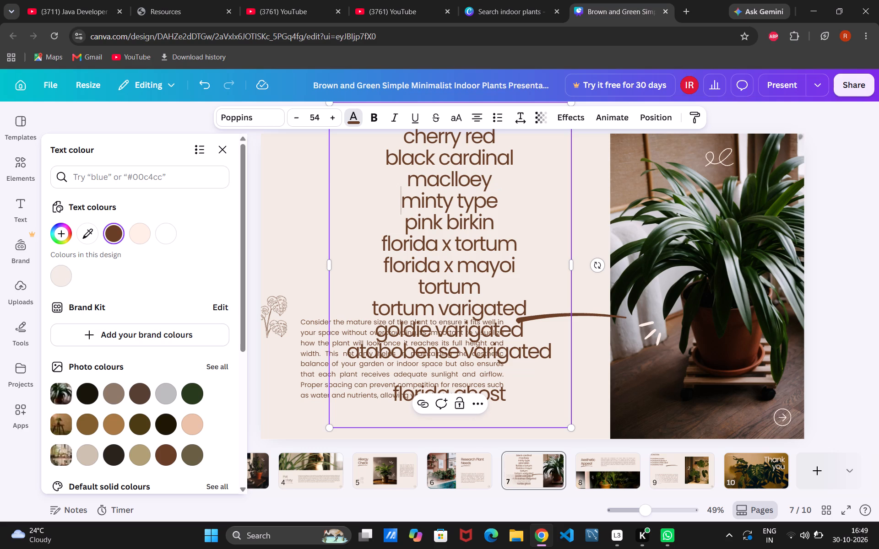
pyautogui.moveTo(332, 187); pyautogui.dragTo(351, 228)
pyautogui.click(308, 209)
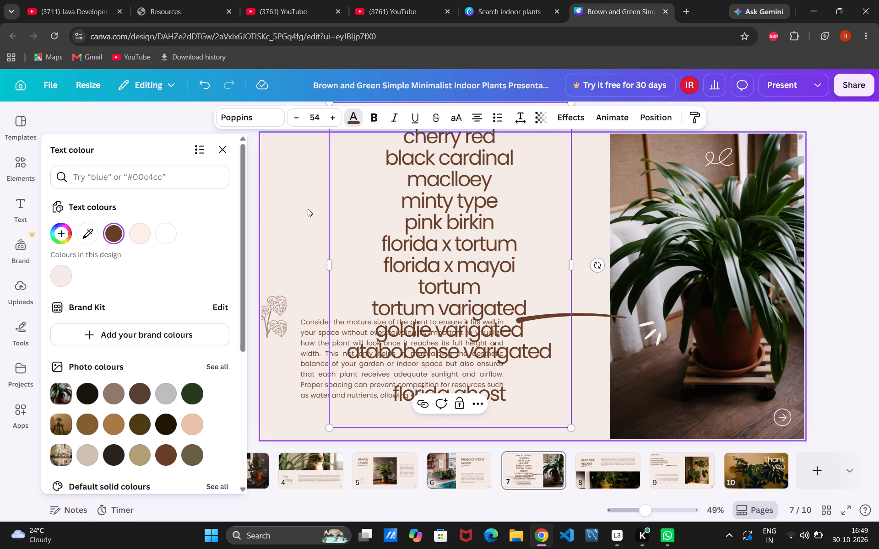
pyautogui.moveTo(483, 260); pyautogui.dragTo(411, 251)
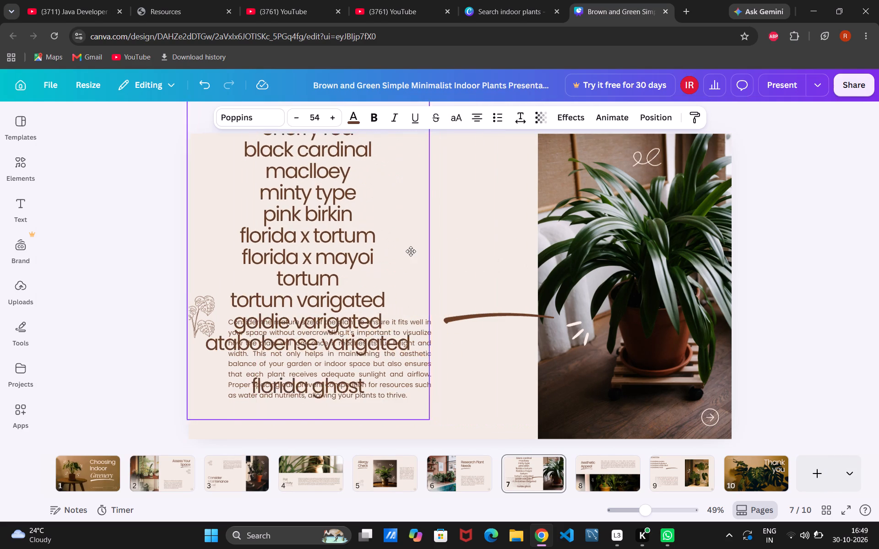
pyautogui.moveTo(411, 251); pyautogui.dragTo(467, 301)
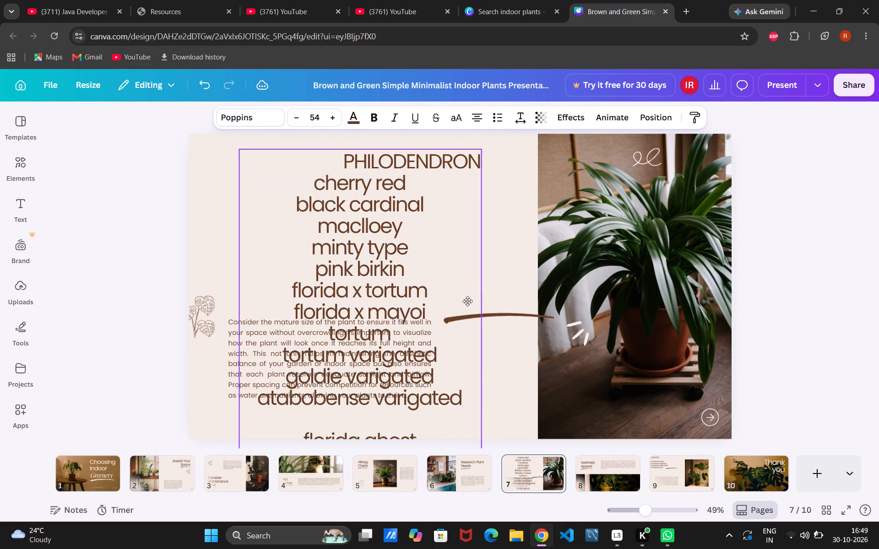
pyautogui.moveTo(467, 301); pyautogui.dragTo(460, 267)
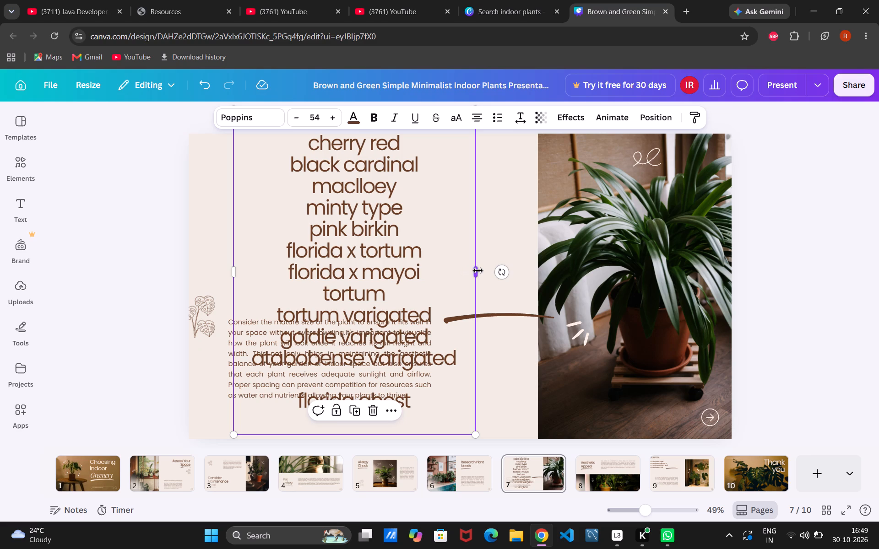
pyautogui.moveTo(478, 270); pyautogui.dragTo(527, 250)
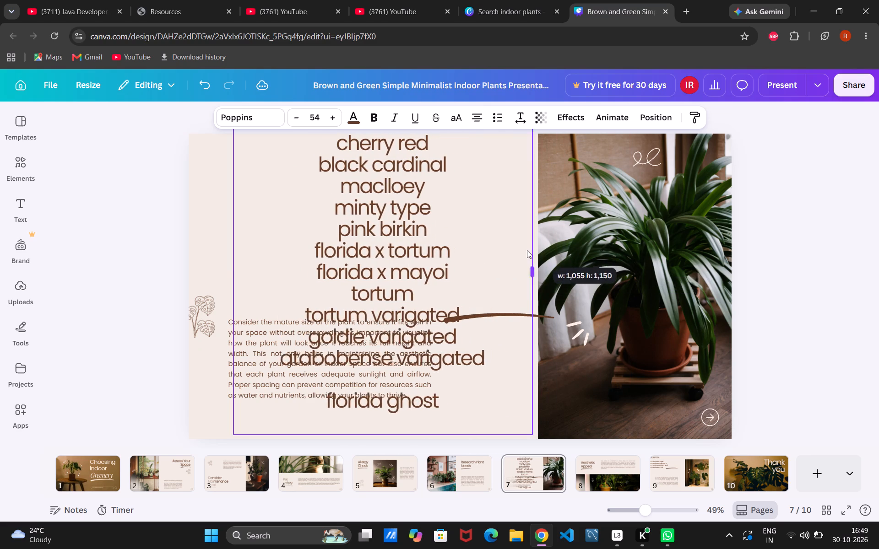
pyautogui.moveTo(527, 250); pyautogui.dragTo(499, 253)
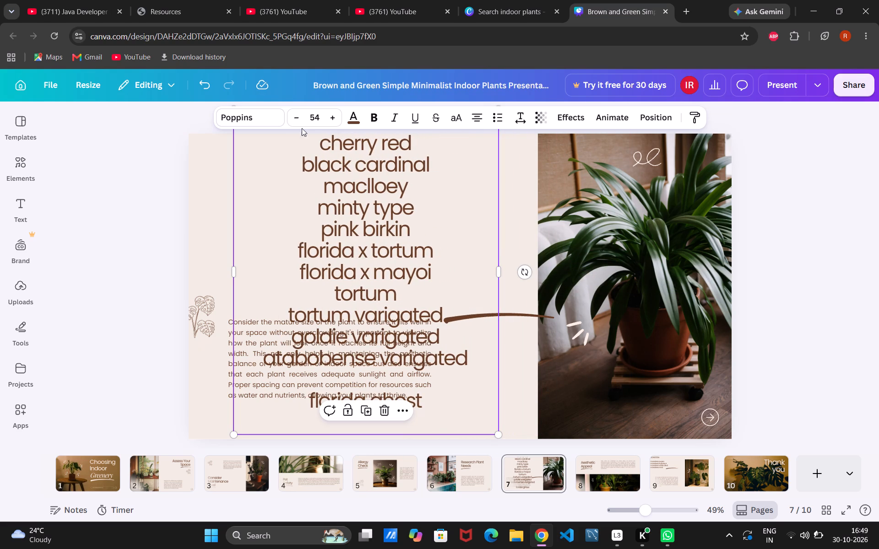
# Reduce the font size of the whole philodendron text box to 28.
pyautogui.tripleClick(291, 119)
pyautogui.tripleClick(291, 119)
pyautogui.tripleClick(291, 119)
pyautogui.tripleClick(291, 119)
pyautogui.tripleClick(291, 119)
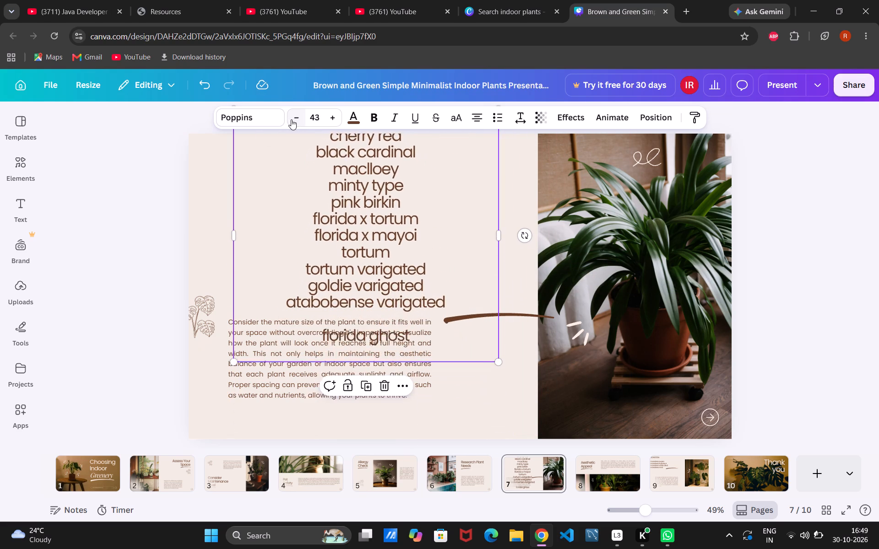
pyautogui.tripleClick(291, 119)
pyautogui.tripleClick(291, 119)
pyautogui.tripleClick(291, 119)
pyautogui.doubleClick(291, 119)
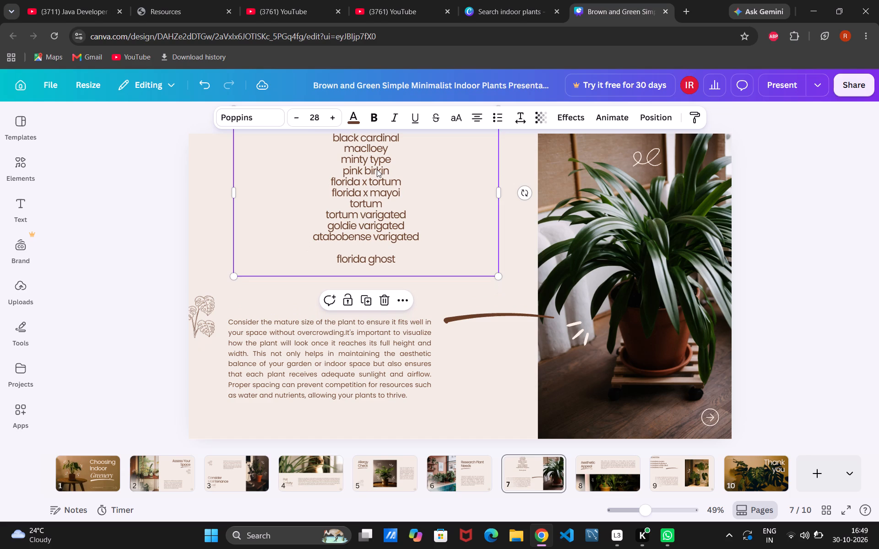
# Move the philodendron text box into the space above the body paragraph, with its heading just inside the slide's top edge.
pyautogui.moveTo(363, 171); pyautogui.dragTo(339, 197)
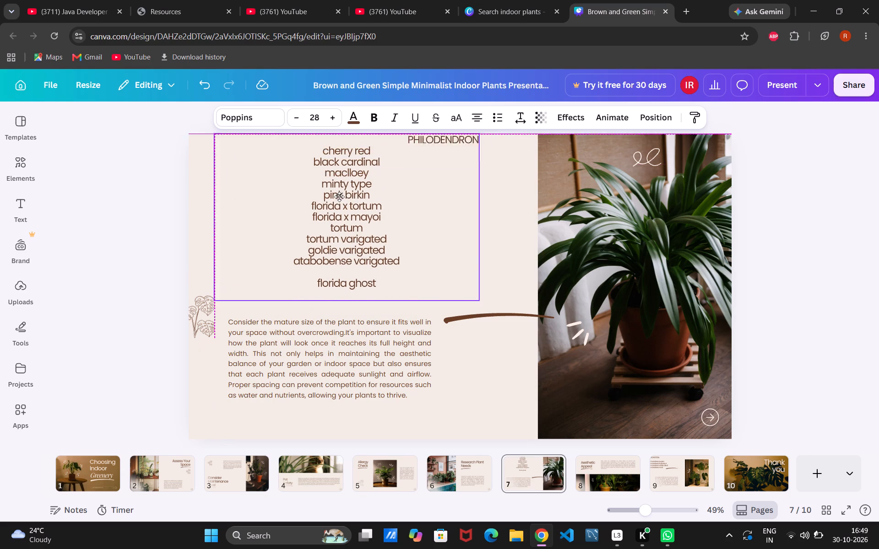
pyautogui.moveTo(339, 197); pyautogui.dragTo(337, 199)
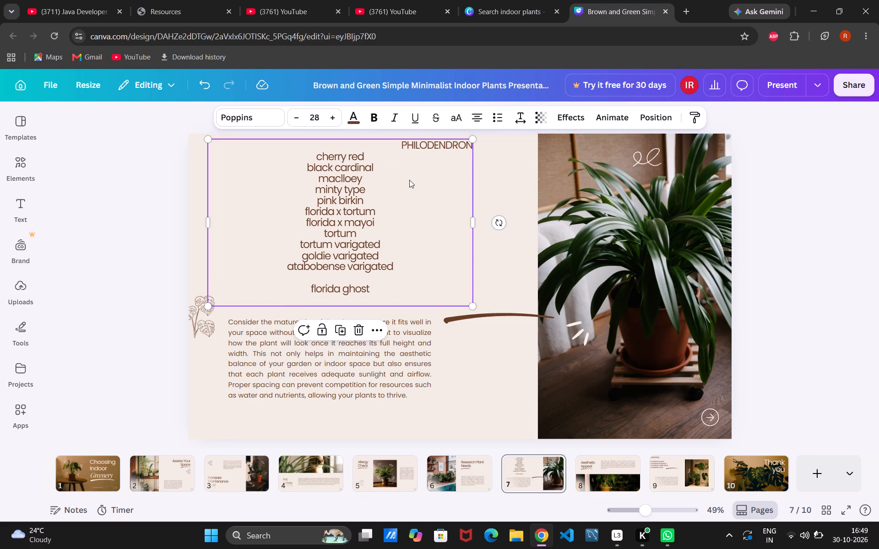
# Centre-align the "PHILODENDRON" heading line above the list.
pyautogui.click(432, 146)
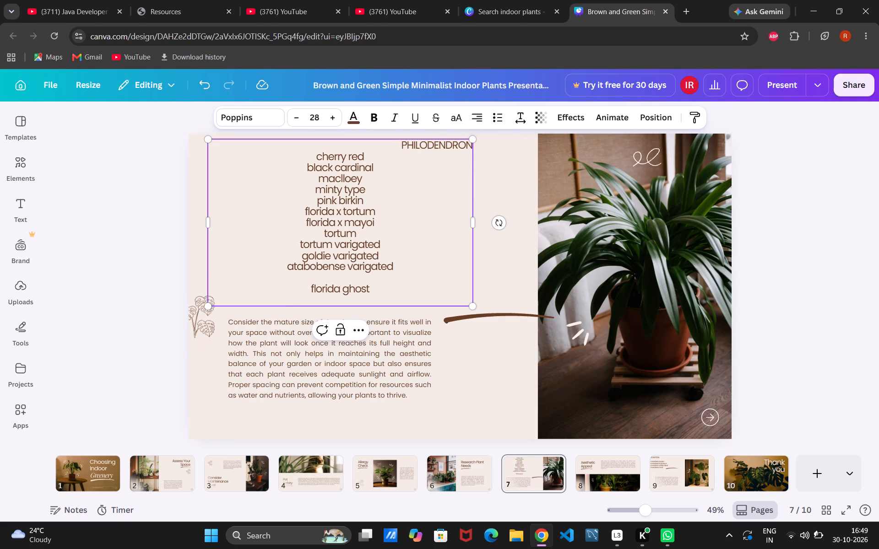
pyautogui.click(482, 126)
pyautogui.click(482, 126)
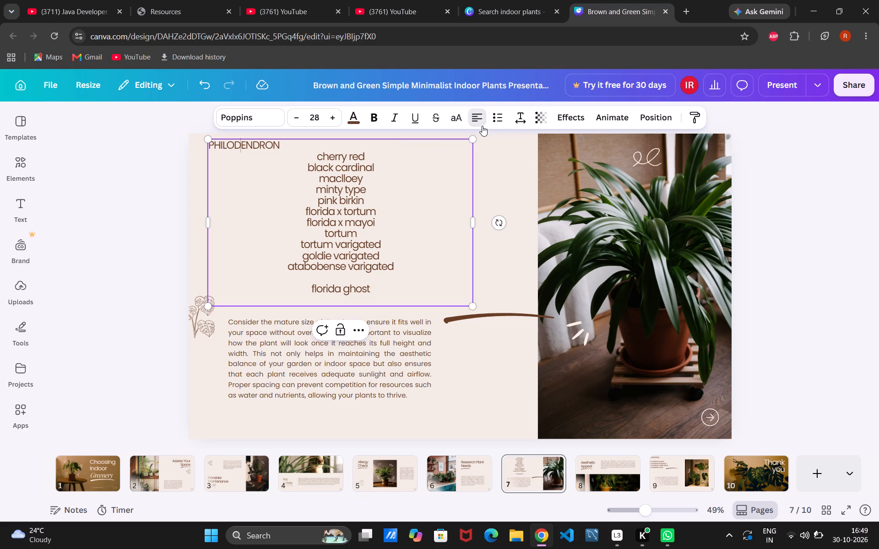
pyautogui.click(482, 126)
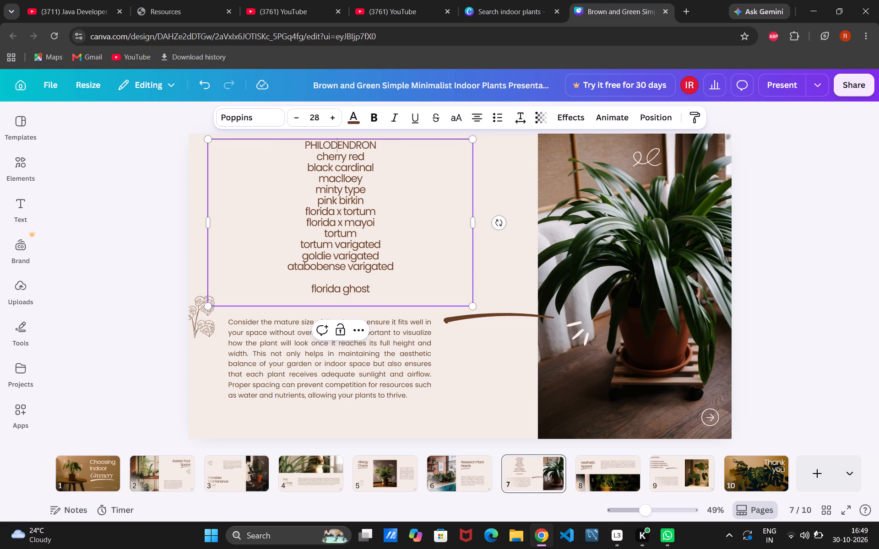
# Make the "PHILODENDRON" heading bold and italic, and enlarge it so it is bigger than the list lines.
pyautogui.moveTo(307, 143); pyautogui.dragTo(378, 141)
pyautogui.click(369, 116)
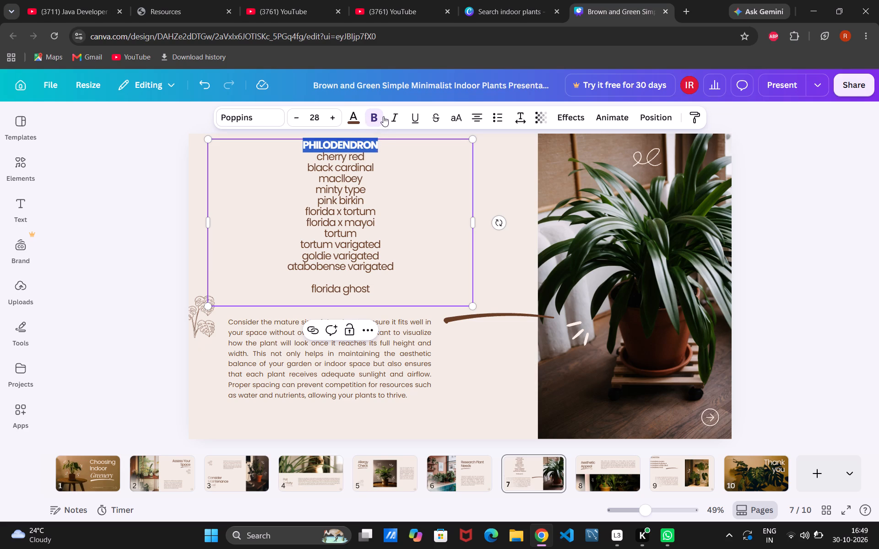
pyautogui.click(393, 118)
pyautogui.tripleClick(332, 119)
pyautogui.tripleClick(332, 119)
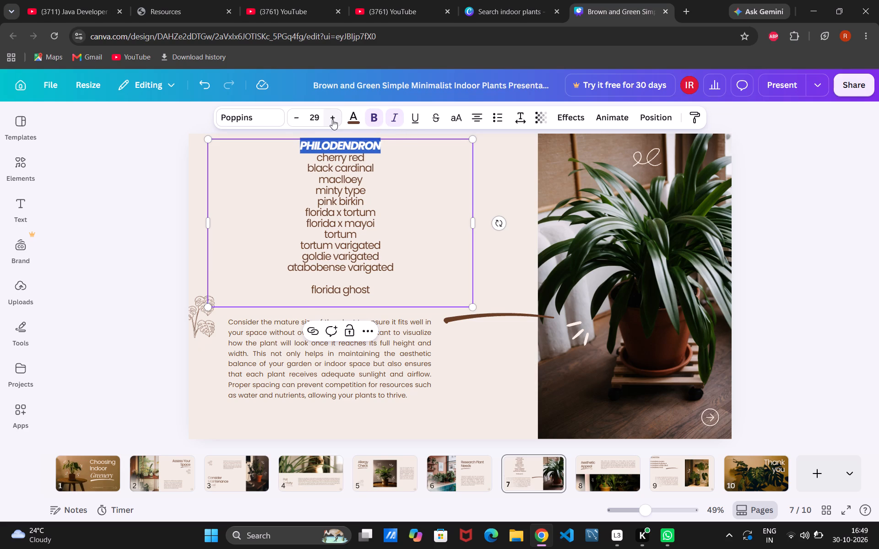
pyautogui.tripleClick(332, 119)
pyautogui.click(332, 119)
pyautogui.click(459, 279)
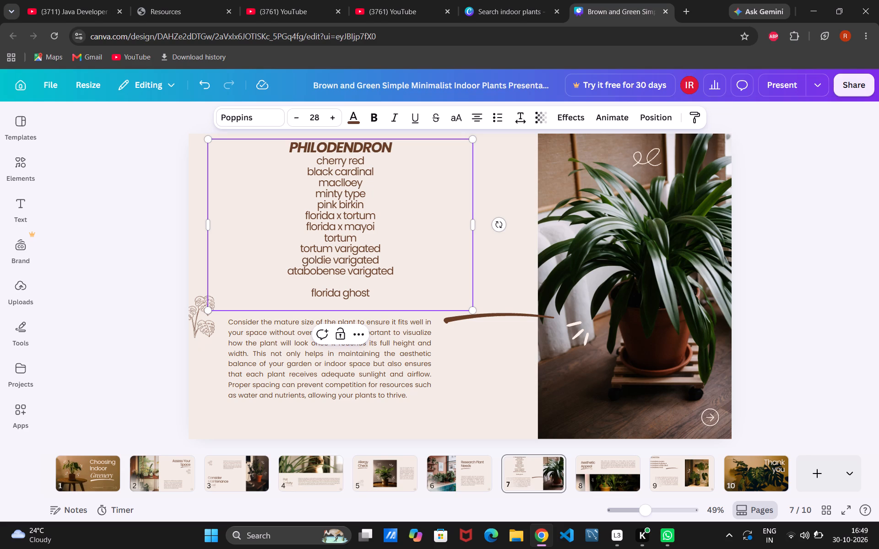
# Remove the empty line between "atabobense varigated" and "florida ghost".
pyautogui.click(369, 206)
pyautogui.click(319, 280)
pyautogui.press('BackSpace')
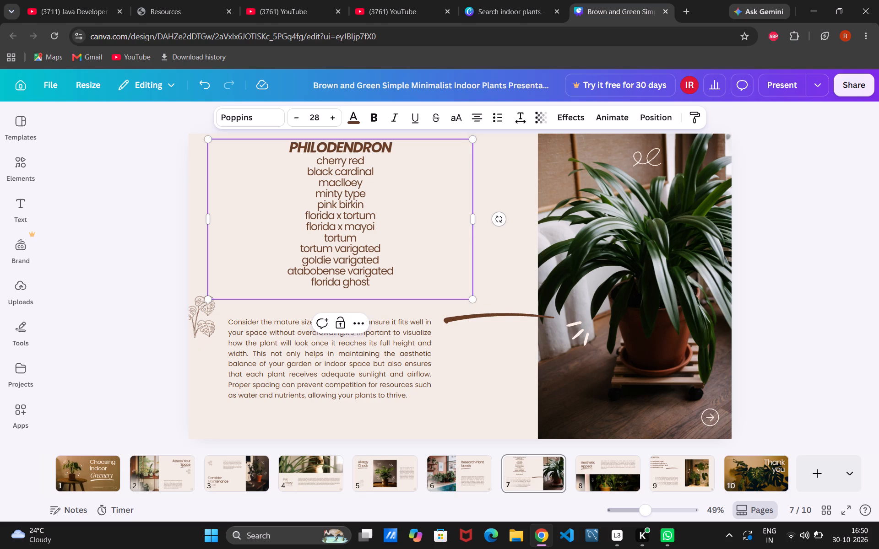
# Add the lines "pink princess marble" and "white princess marble" below "pink birkin" in the philodendron list.
pyautogui.click(368, 205)
pyautogui.press('Return')
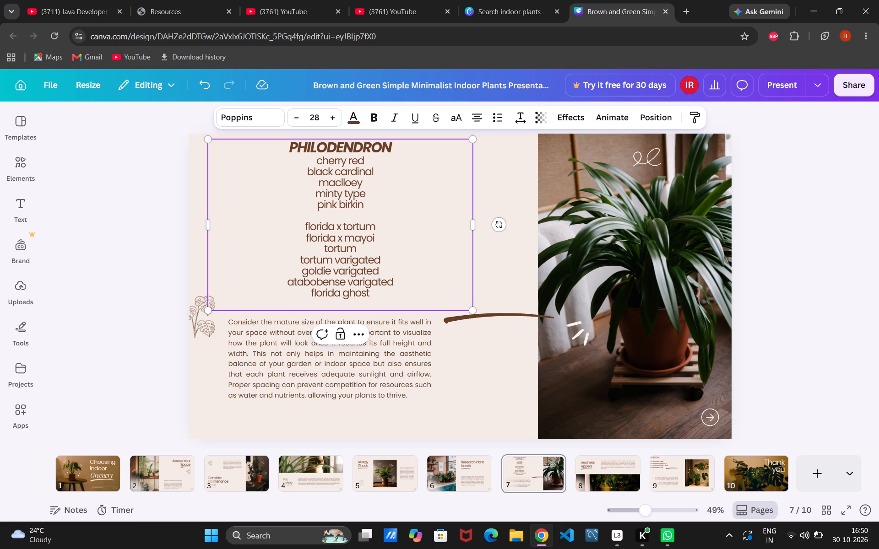
pyautogui.write('pink')
pyautogui.press('space')
pyautogui.write('princess')
pyautogui.press('space')
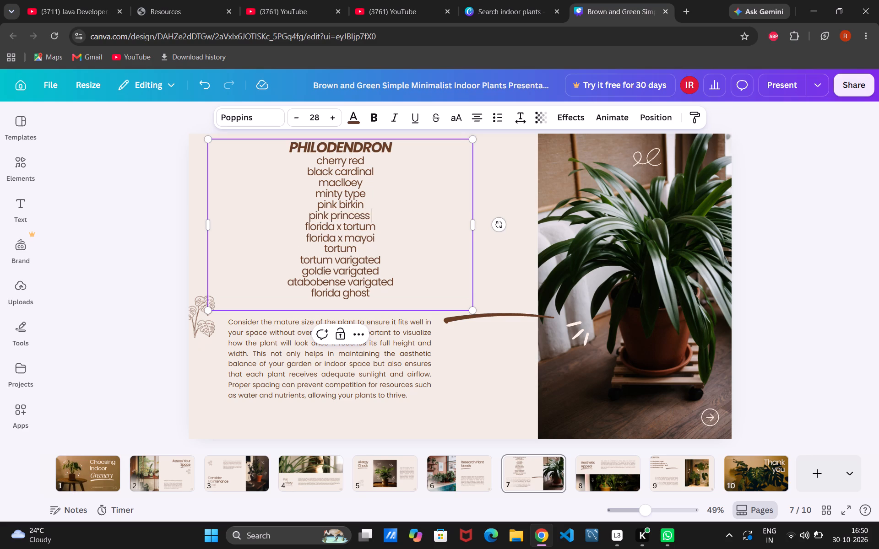
pyautogui.write('marble')
pyautogui.hotkey('shift', 'Return')
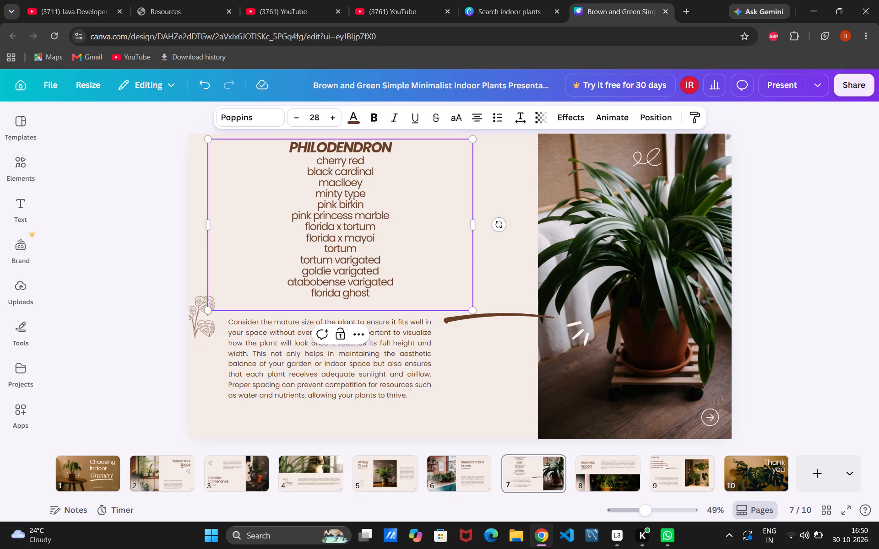
pyautogui.write('white')
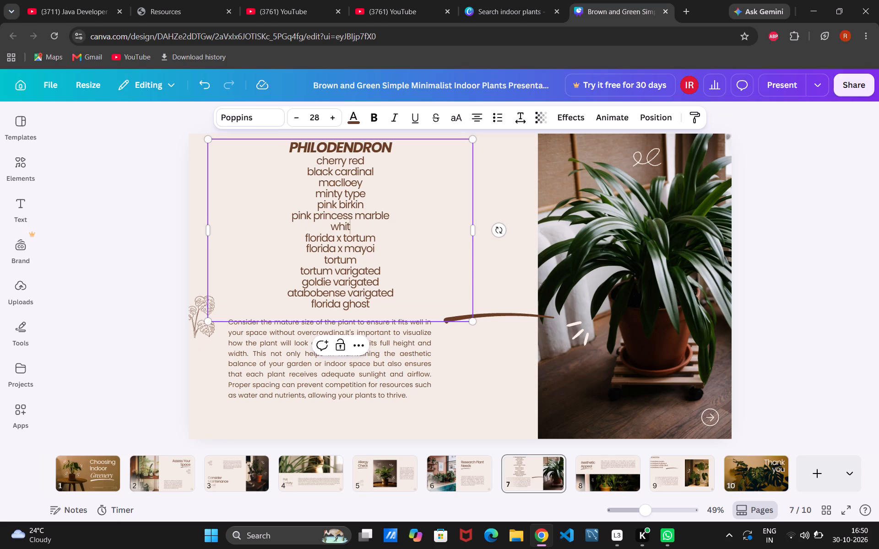
pyautogui.press('space')
pyautogui.write('princess marble')
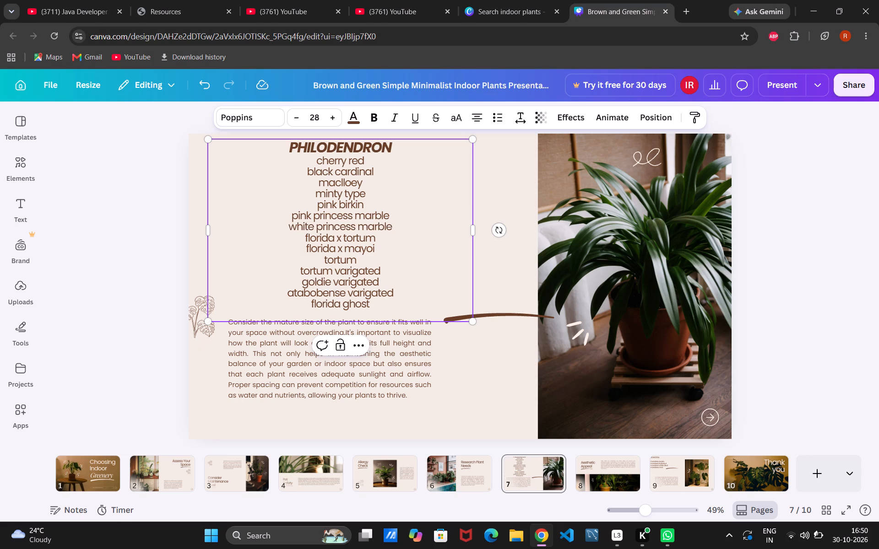
# Add the lines "white princess tricolor", "gloriosum tricolor" and "orange princes marble" below "white princess marble" in the list.
pyautogui.press('Return')
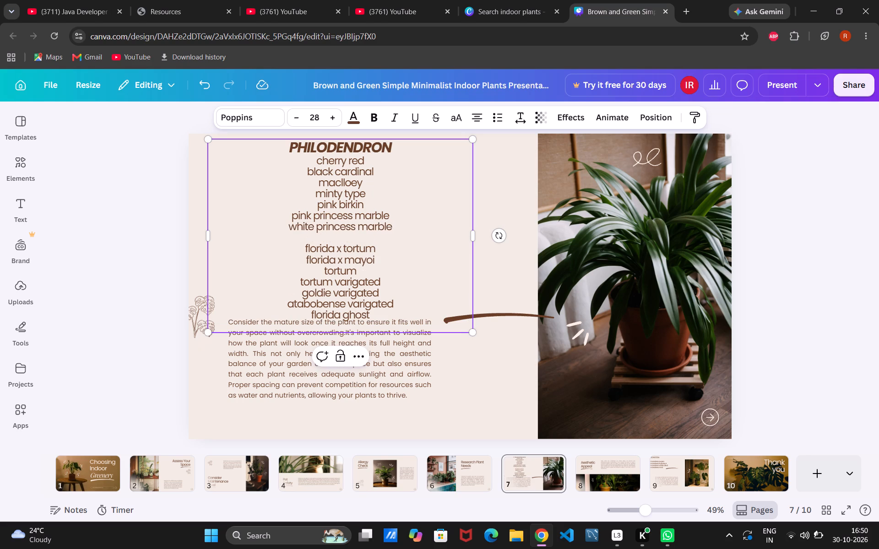
pyautogui.write('white princess tri')
pyautogui.write('color')
pyautogui.press('Return')
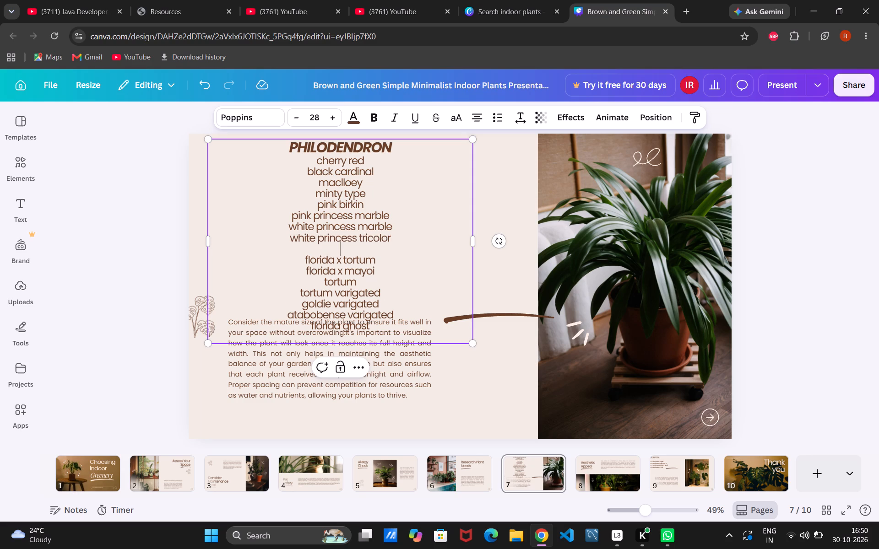
pyautogui.write('glorio')
pyautogui.write('sum tricolor')
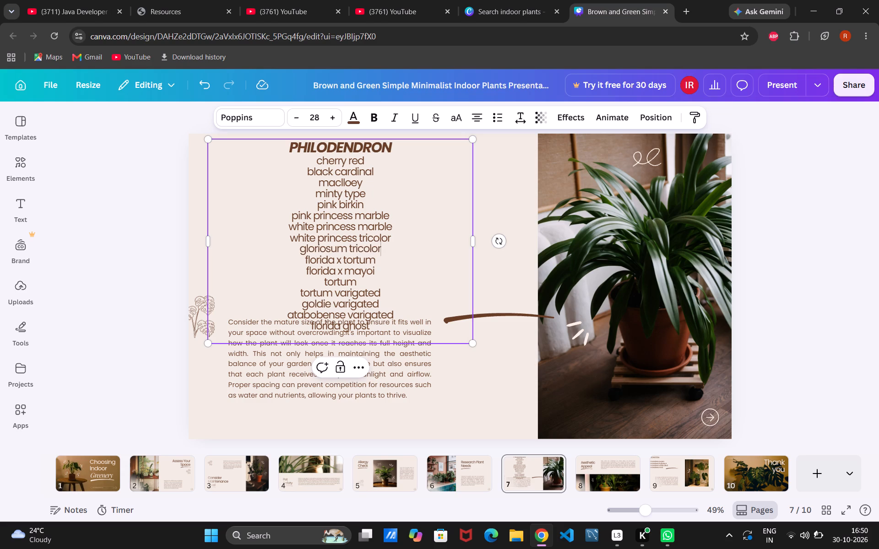
pyautogui.press('Return')
pyautogui.write('orange')
pyautogui.press('space')
pyautogui.write('princes mar')
pyautogui.press('l')
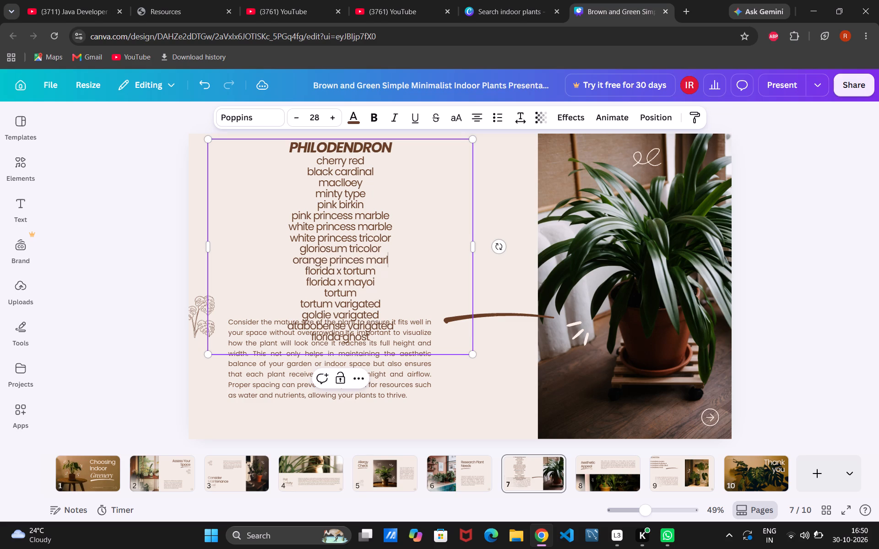
pyautogui.press('BackSpace')
pyautogui.write('ble')
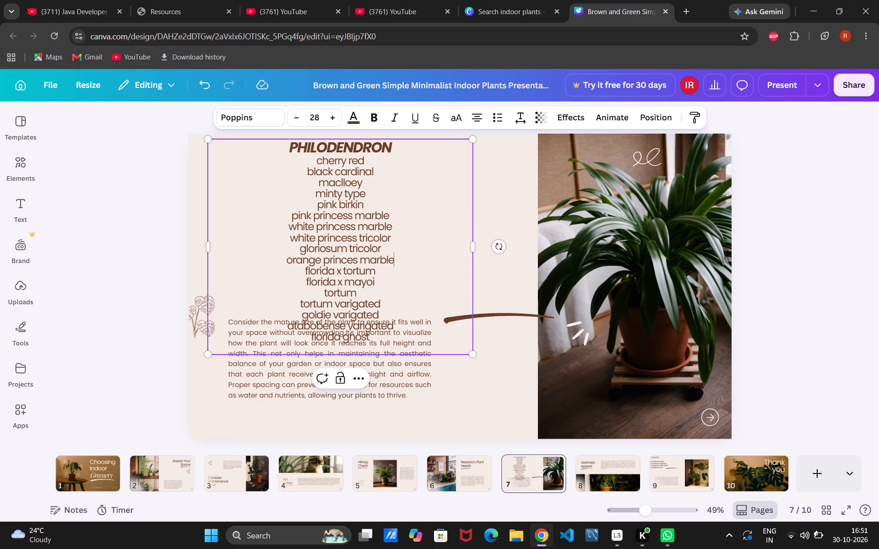
# Adjust the philodendron text box's width so it is slightly narrower.
pyautogui.moveTo(474, 248); pyautogui.dragTo(515, 241)
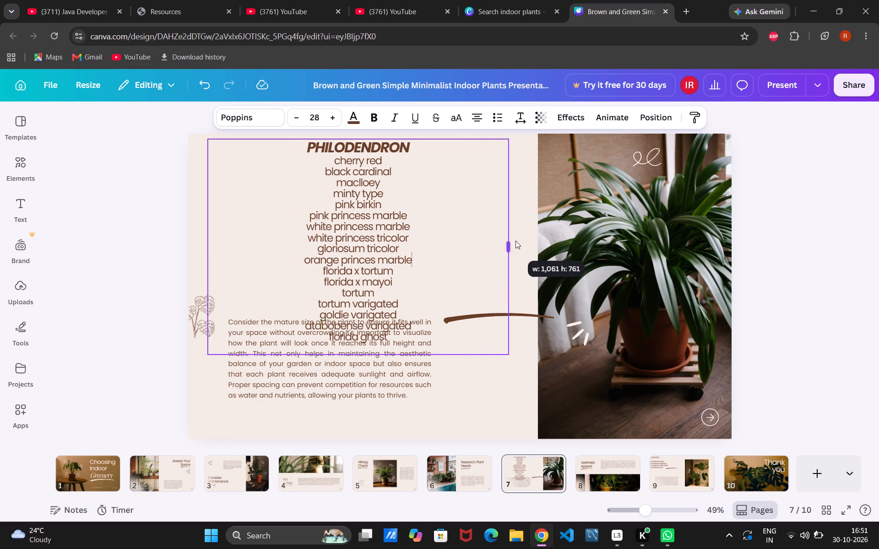
pyautogui.moveTo(515, 241); pyautogui.dragTo(470, 231)
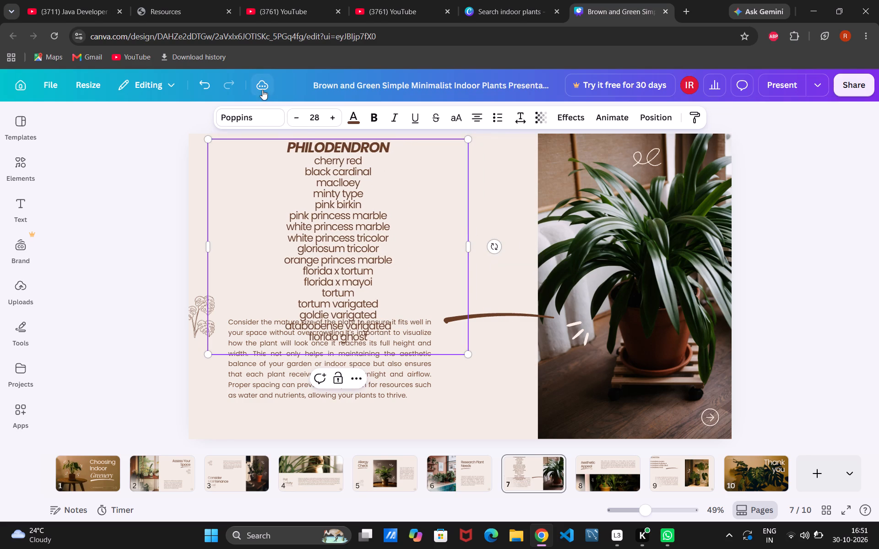
# Set the font size of all list lines from "cherry red" to "florida ghost" to 19.
pyautogui.moveTo(315, 162); pyautogui.dragTo(333, 182)
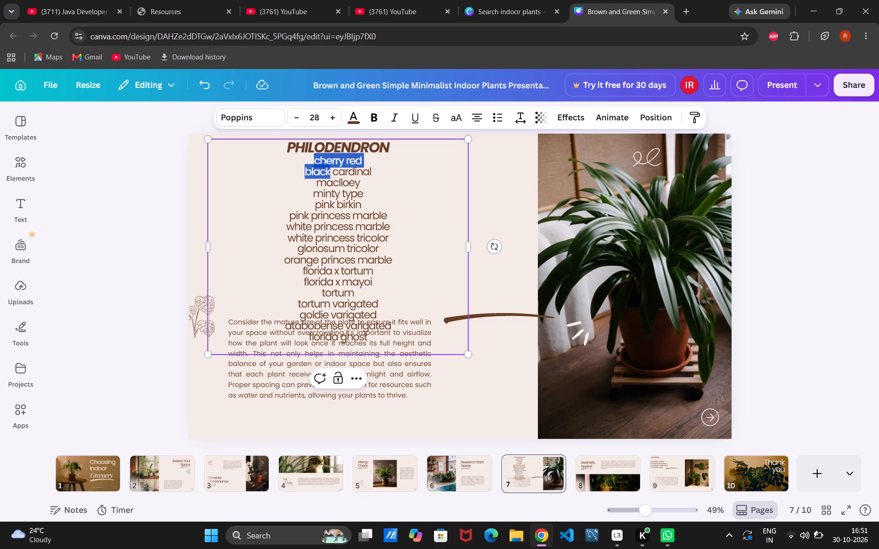
pyautogui.moveTo(333, 182); pyautogui.dragTo(353, 339)
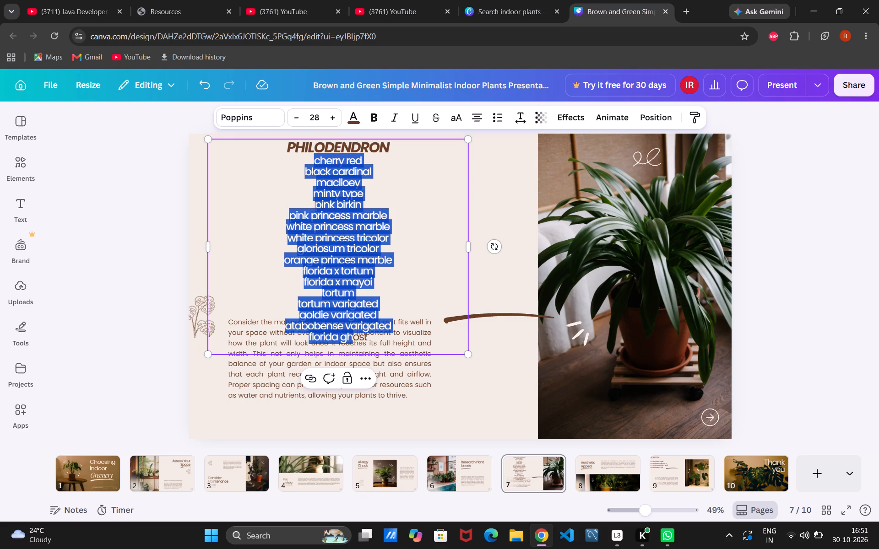
pyautogui.moveTo(246, 201); pyautogui.dragTo(311, 165)
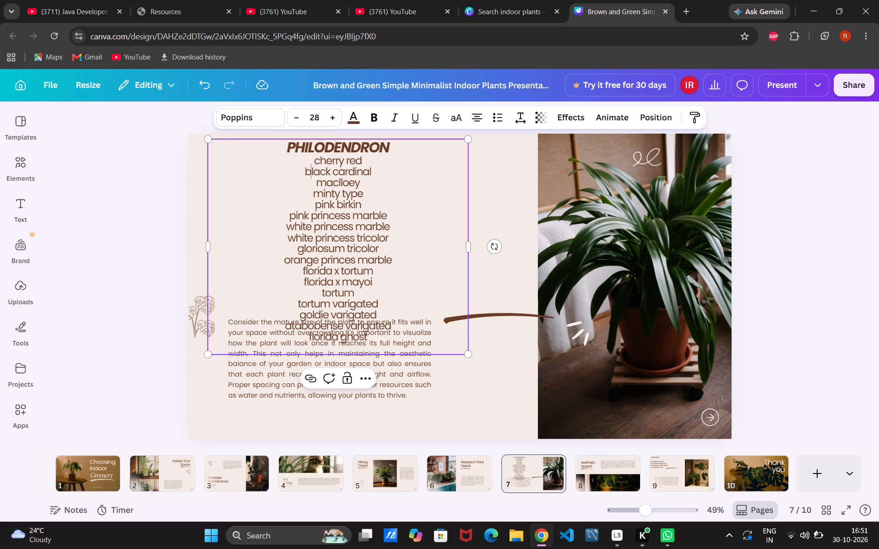
pyautogui.moveTo(311, 165); pyautogui.dragTo(312, 158)
pyautogui.moveTo(312, 158); pyautogui.dragTo(379, 320)
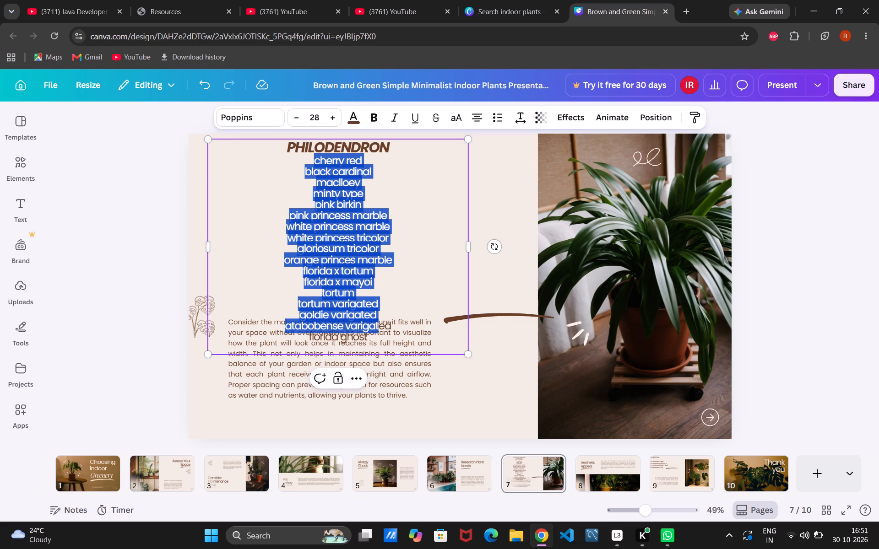
pyautogui.moveTo(379, 320); pyautogui.dragTo(378, 334)
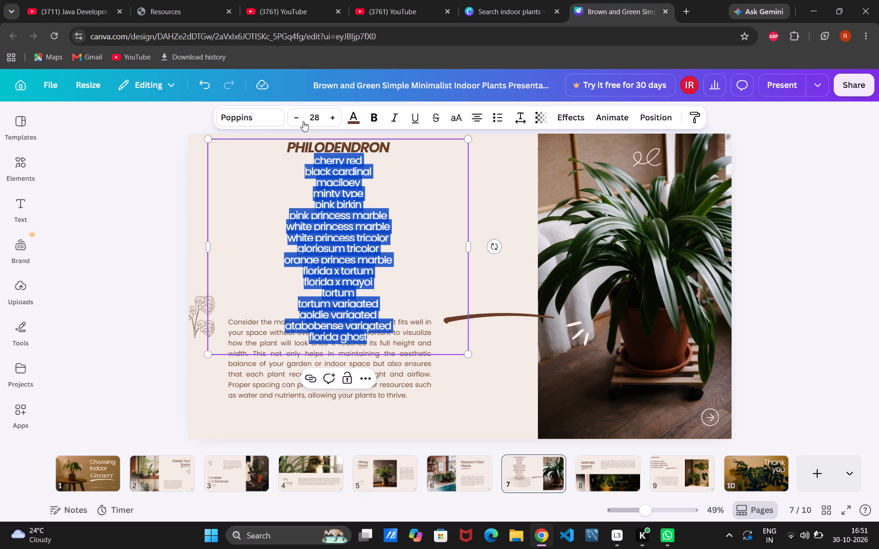
pyautogui.tripleClick(298, 117)
pyautogui.tripleClick(298, 117)
pyautogui.tripleClick(298, 117)
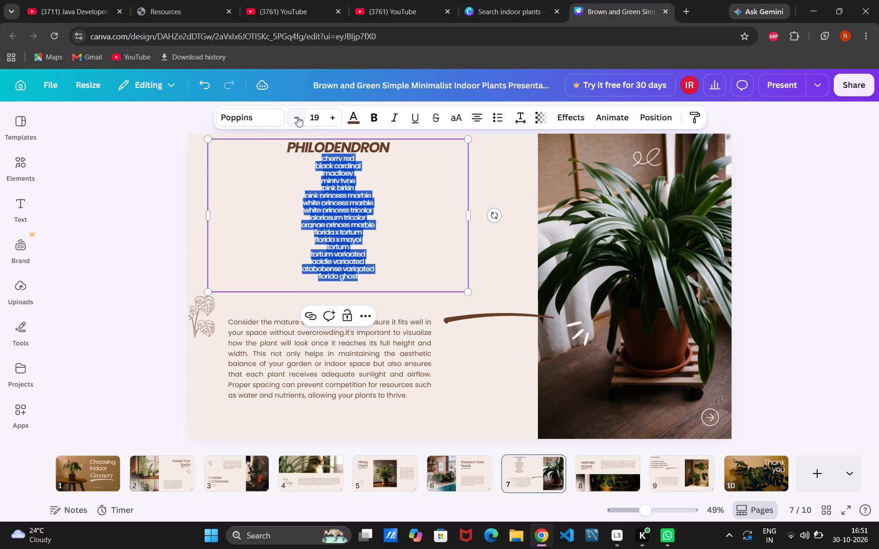
# Reduce the "PHILODENDRON" heading's font size to just below 32, keeping it larger than the list lines.
pyautogui.click(366, 179)
pyautogui.moveTo(286, 144); pyautogui.dragTo(389, 151)
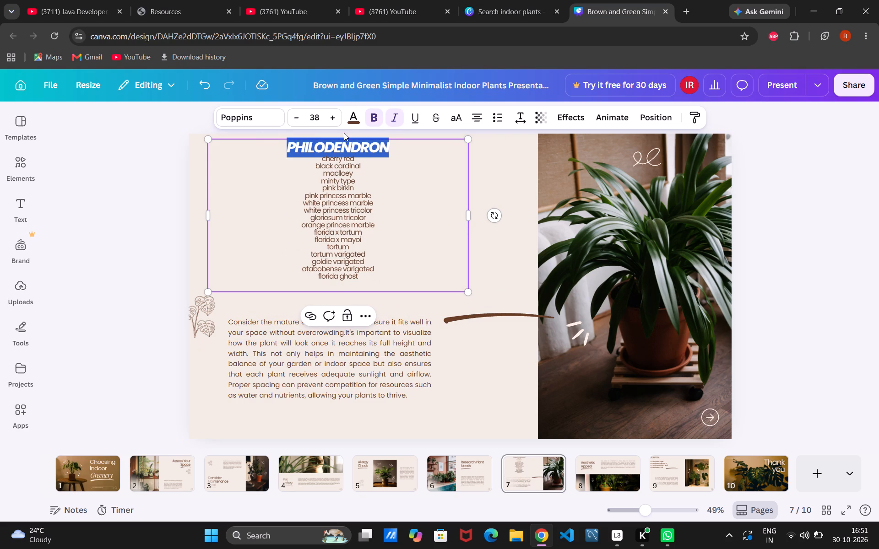
pyautogui.tripleClick(295, 118)
pyautogui.tripleClick(295, 118)
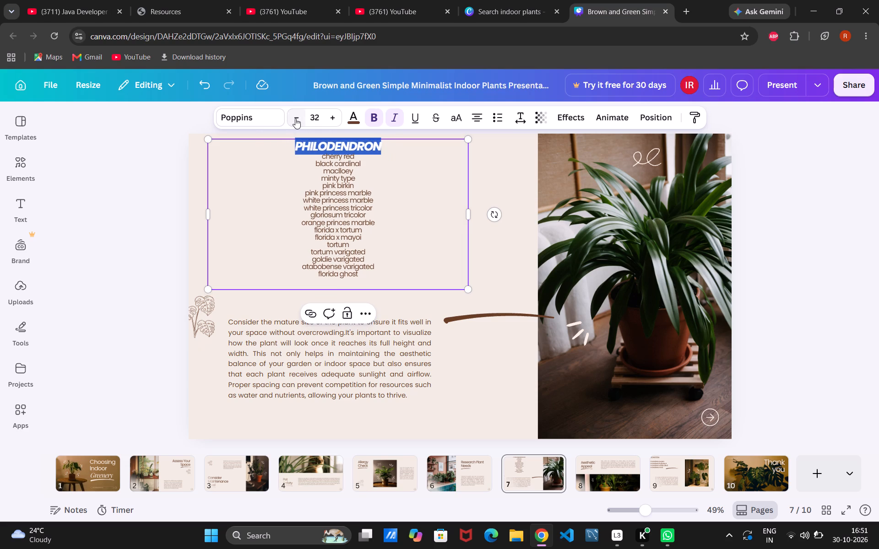
pyautogui.click(295, 118)
pyautogui.rightClick(295, 118)
pyautogui.click(295, 118)
pyautogui.click(276, 194)
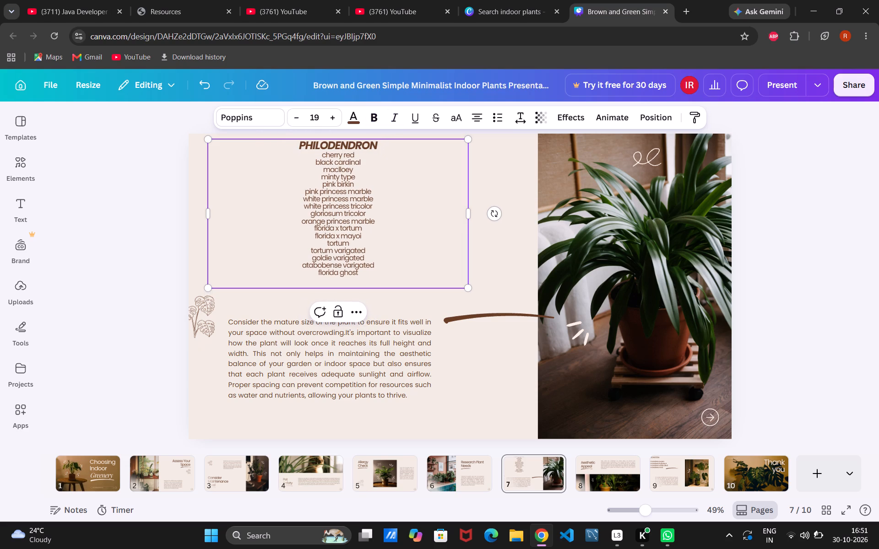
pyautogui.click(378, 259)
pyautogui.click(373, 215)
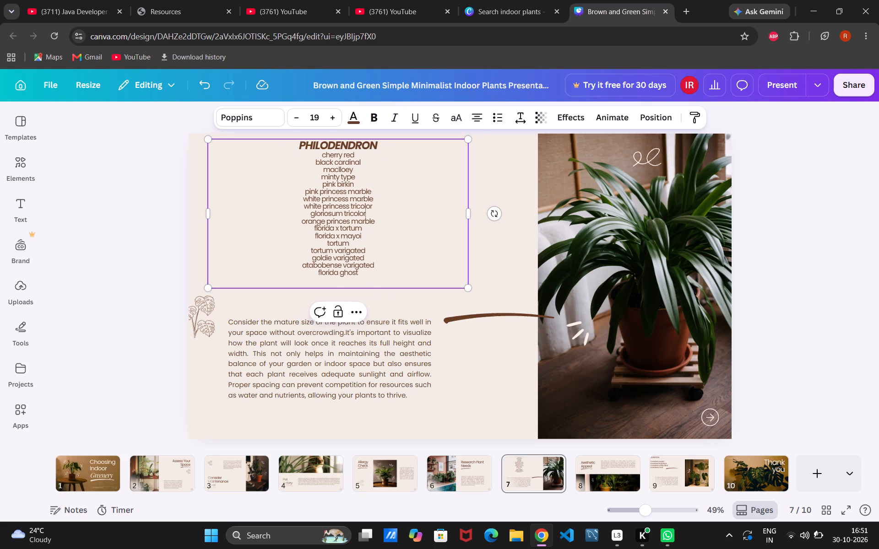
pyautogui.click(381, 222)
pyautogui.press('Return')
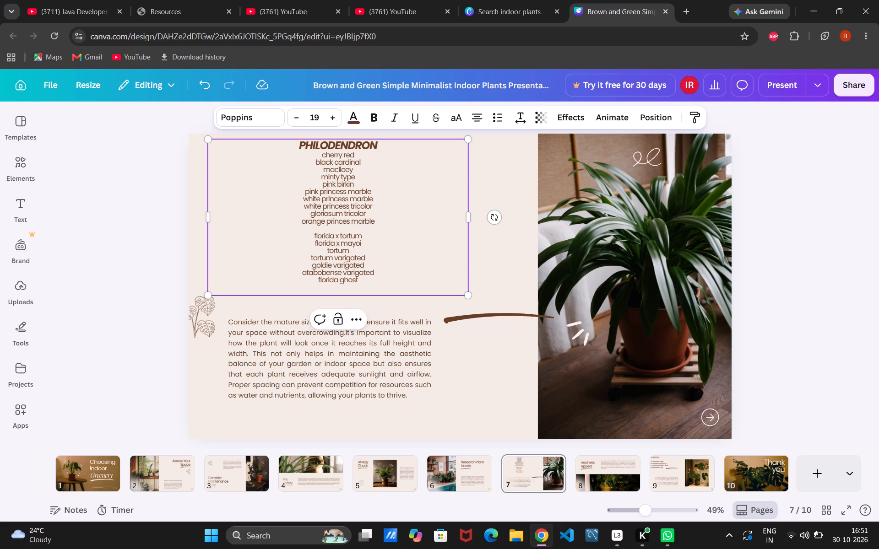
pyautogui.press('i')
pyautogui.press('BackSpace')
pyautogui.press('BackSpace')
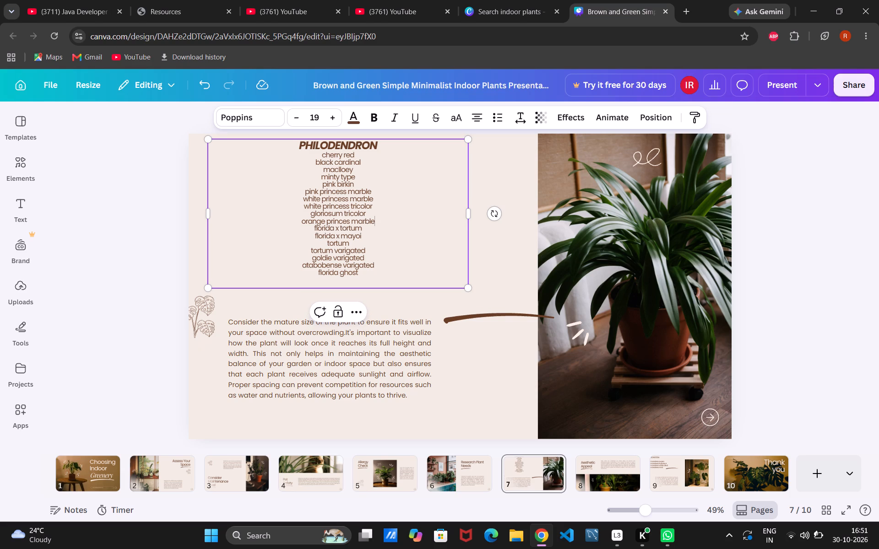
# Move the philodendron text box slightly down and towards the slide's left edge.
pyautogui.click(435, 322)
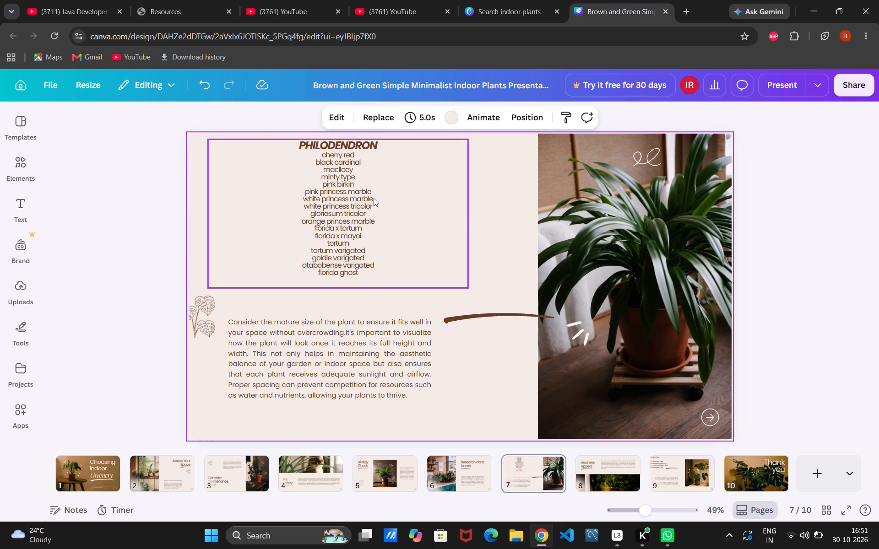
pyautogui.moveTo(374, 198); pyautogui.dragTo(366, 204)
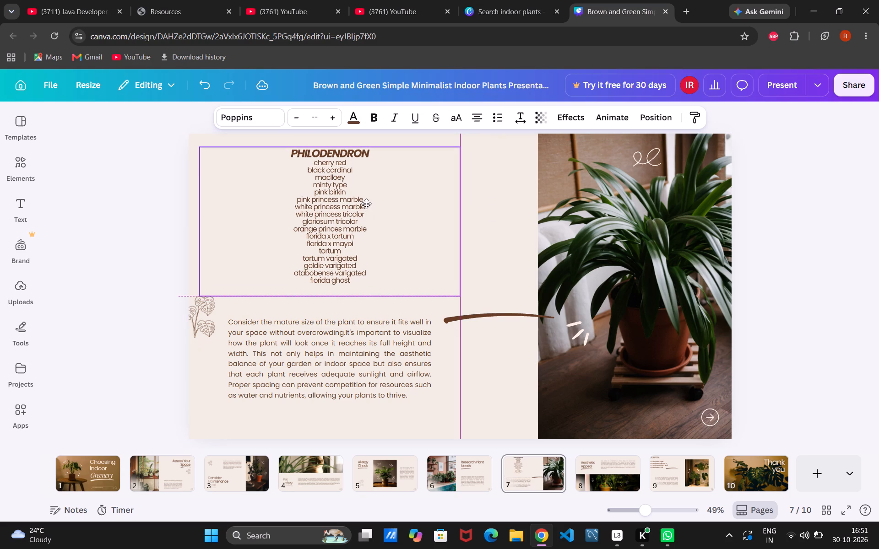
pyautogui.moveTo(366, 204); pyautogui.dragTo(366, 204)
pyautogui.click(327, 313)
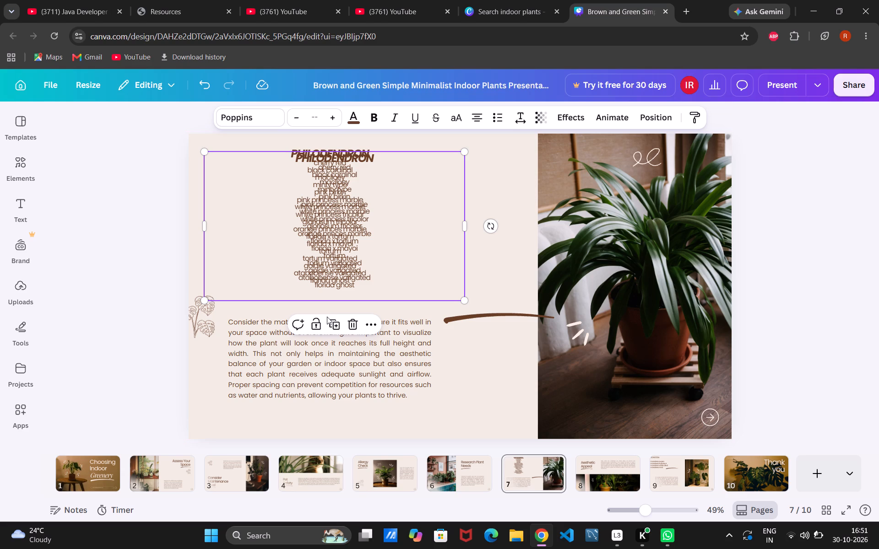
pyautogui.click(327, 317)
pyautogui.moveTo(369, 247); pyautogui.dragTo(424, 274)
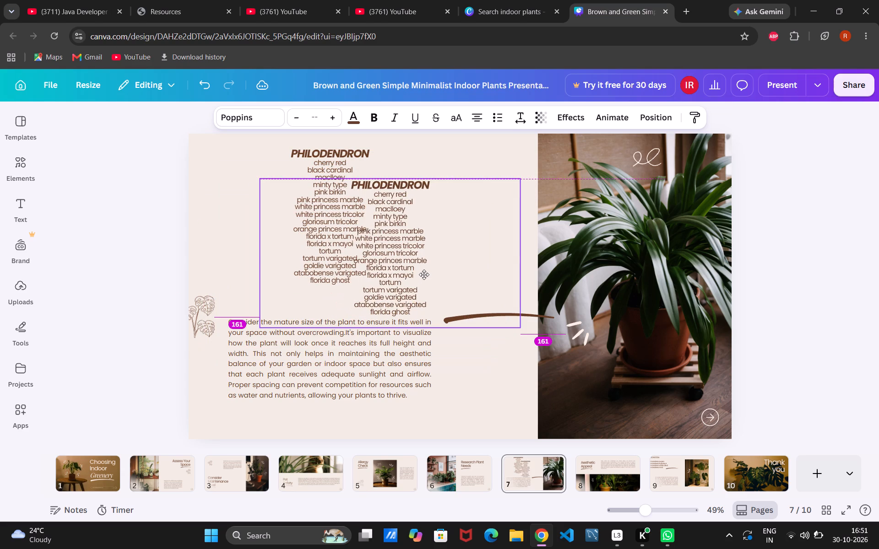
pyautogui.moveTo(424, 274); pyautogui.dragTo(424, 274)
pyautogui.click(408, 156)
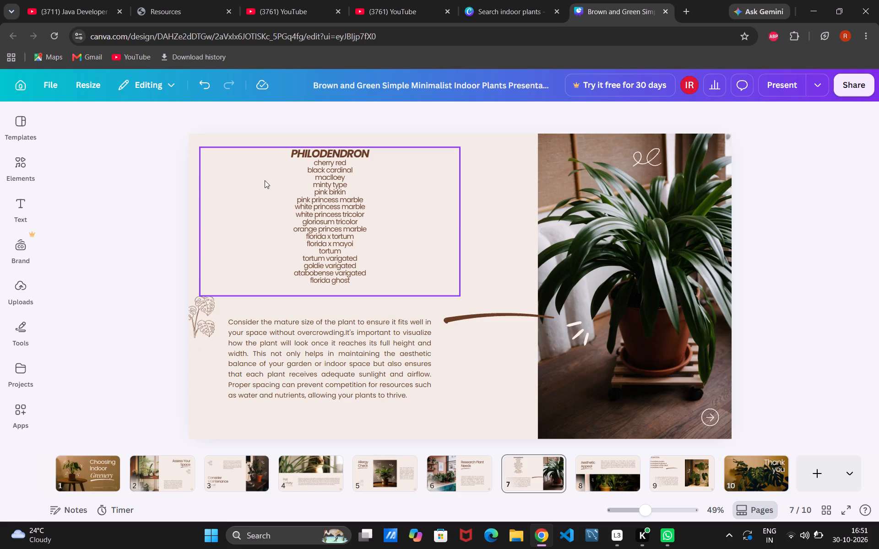
# Move the philodendron text box slightly down and towards the middle of the cream area on page 7.
pyautogui.moveTo(265, 180); pyautogui.dragTo(277, 188)
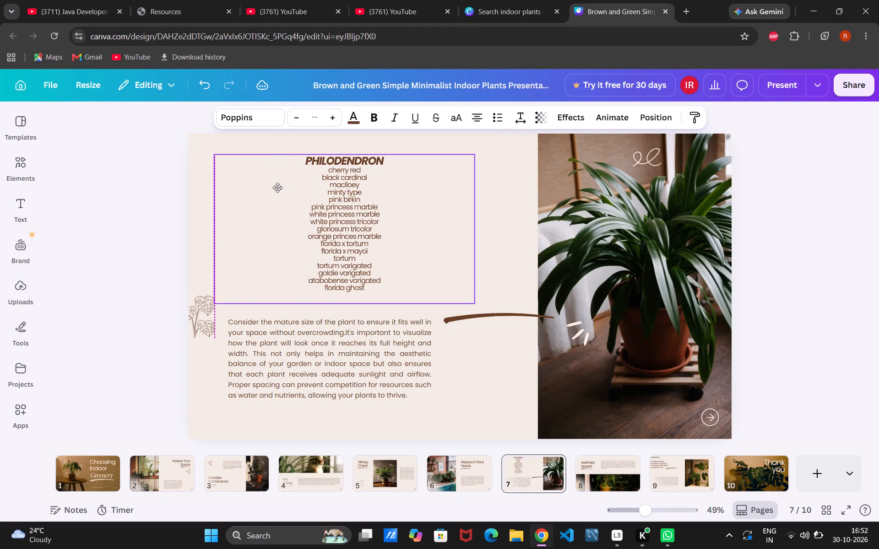
pyautogui.moveTo(277, 188); pyautogui.dragTo(290, 189)
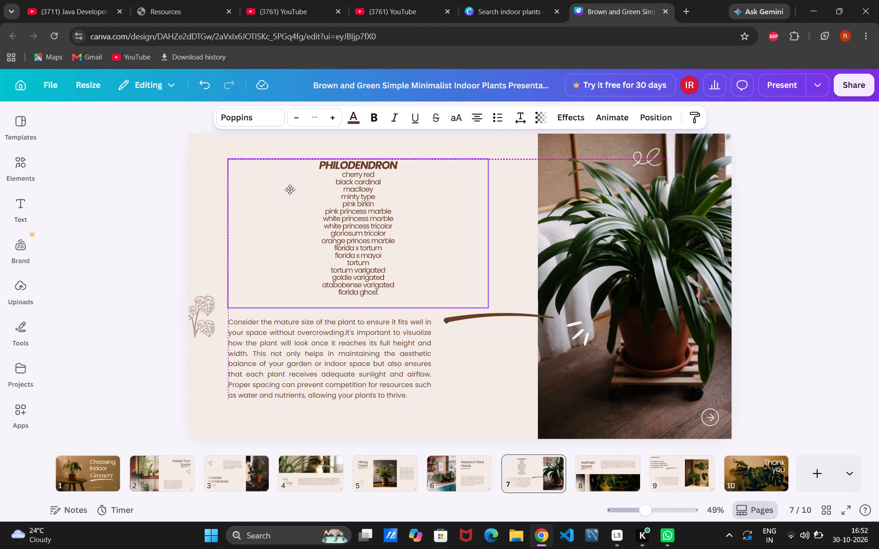
pyautogui.moveTo(290, 189); pyautogui.dragTo(282, 188)
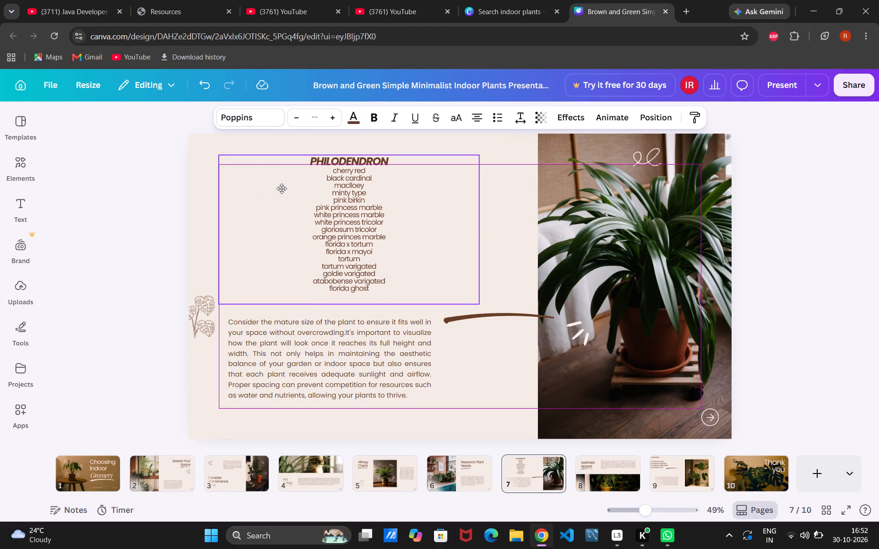
pyautogui.moveTo(282, 188); pyautogui.dragTo(282, 188)
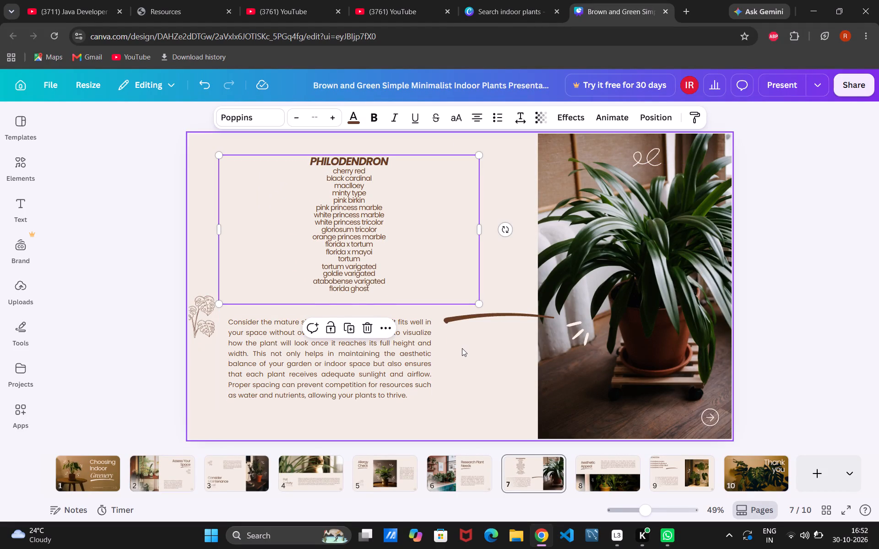
pyautogui.click(462, 349)
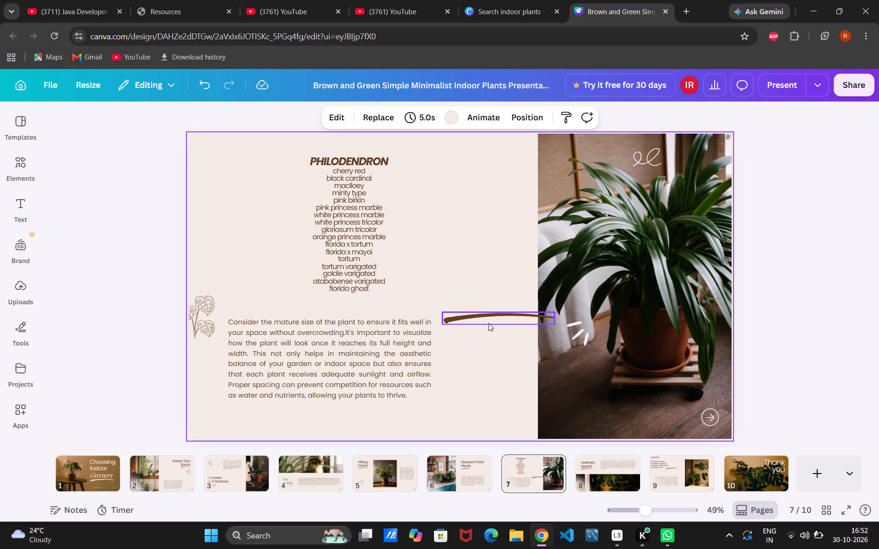
# Move the brown brush stroke up between the list and the paragraph, and the leaf drawing beside the "PHILODENDRON" heading.
pyautogui.moveTo(483, 320); pyautogui.dragTo(421, 308)
pyautogui.moveTo(199, 311); pyautogui.dragTo(243, 215)
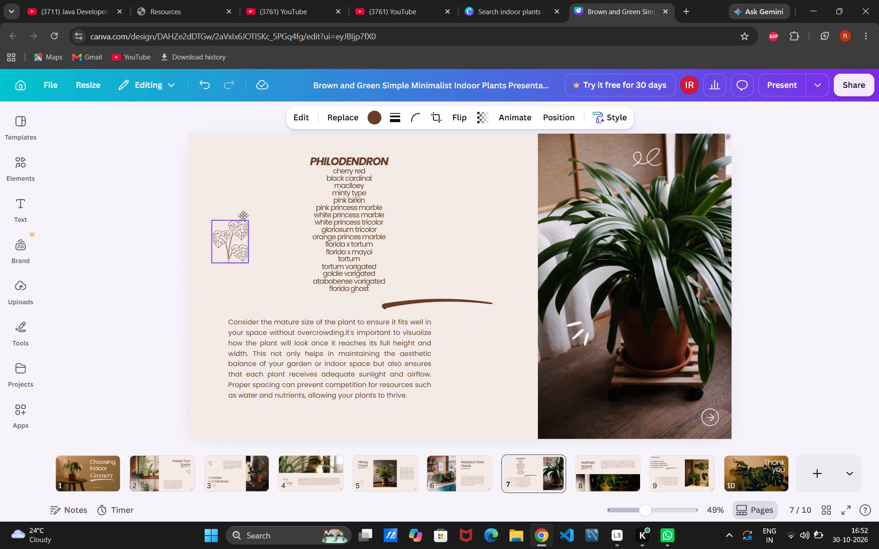
pyautogui.moveTo(243, 215); pyautogui.dragTo(268, 168)
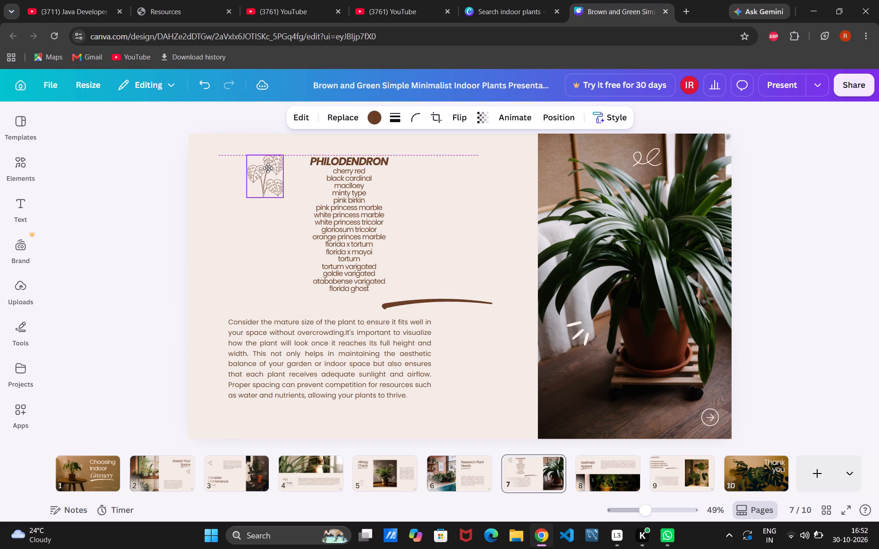
pyautogui.click(472, 366)
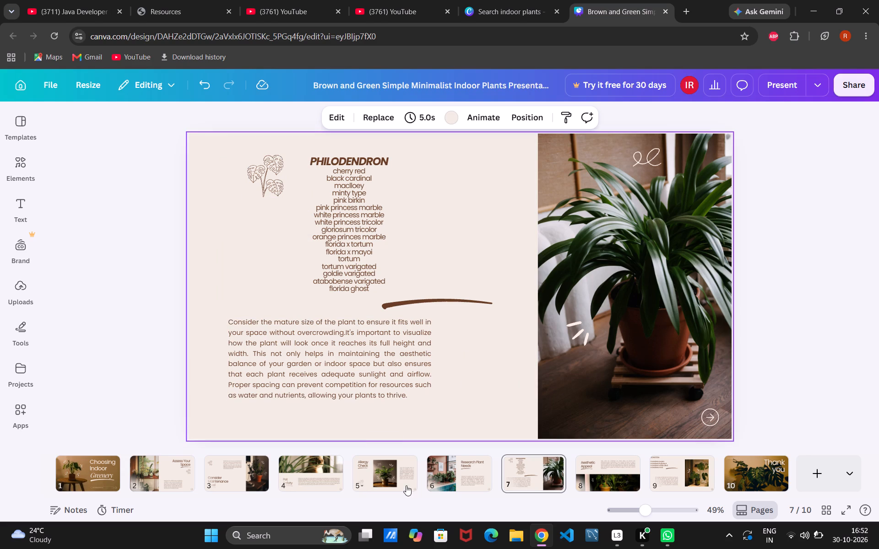
# On page 6, move the "Research Plant Needs" title slightly up and replace its text with "AGLONEMA", starting to shrink its font size.
pyautogui.click(460, 478)
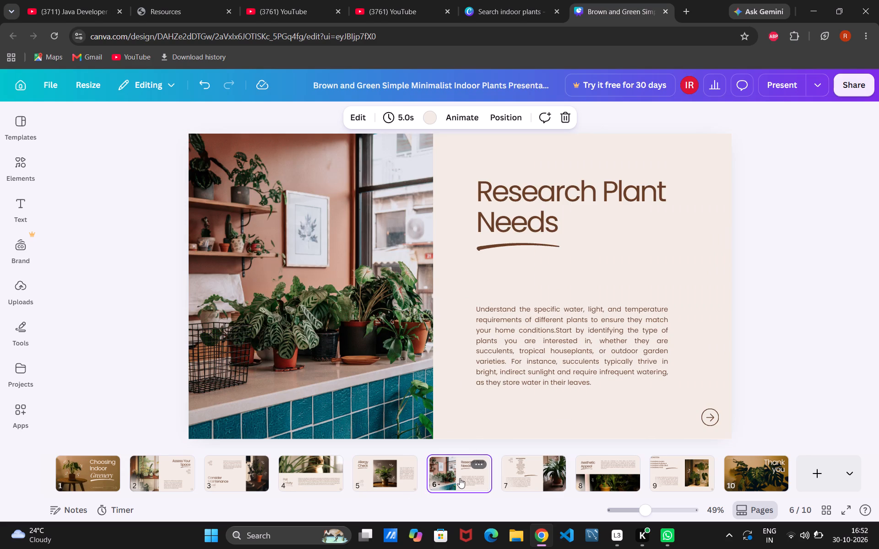
pyautogui.click(539, 212)
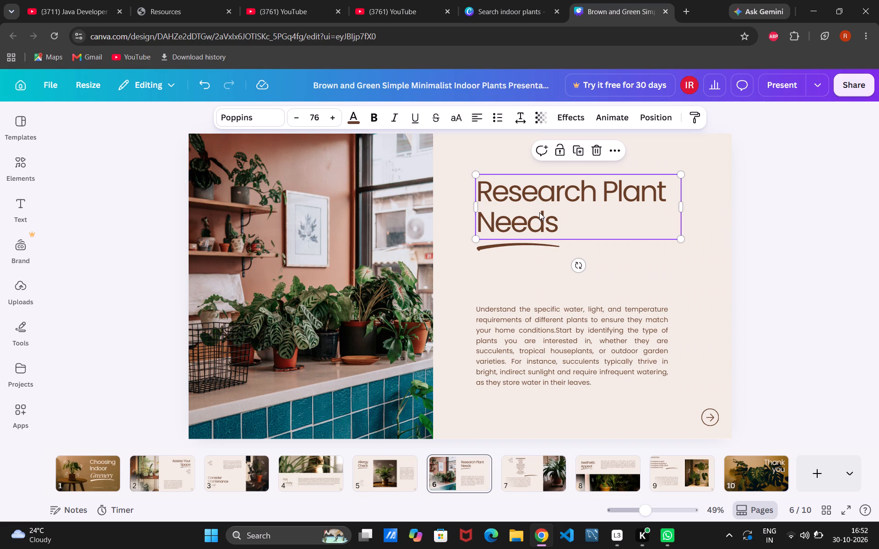
pyautogui.moveTo(483, 182); pyautogui.dragTo(485, 161)
pyautogui.click(485, 161)
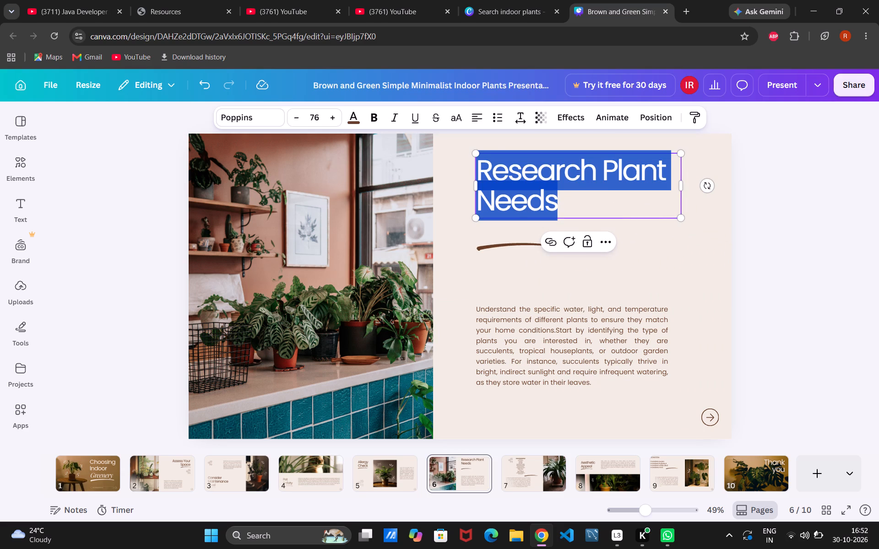
pyautogui.press('BackSpace')
pyautogui.write('ag')
pyautogui.press('BackSpace')
pyautogui.press('BackSpace')
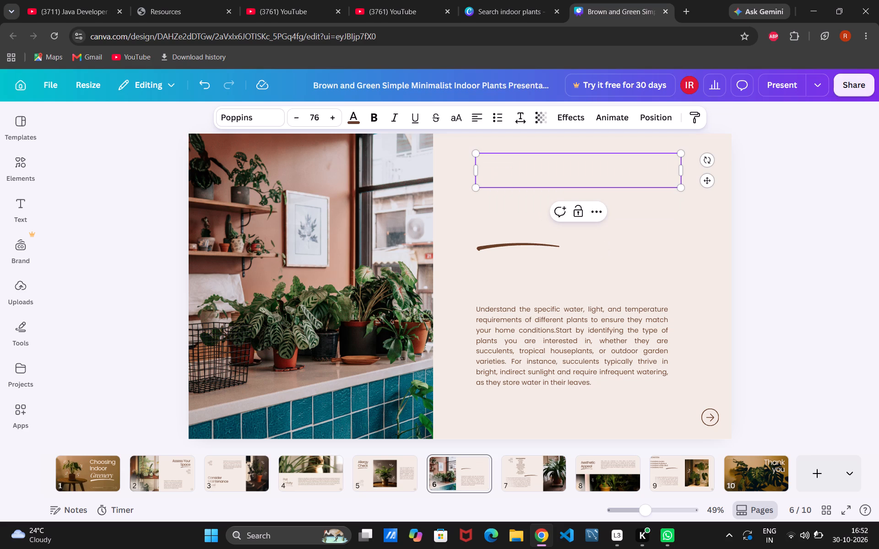
pyautogui.write('AGLO')
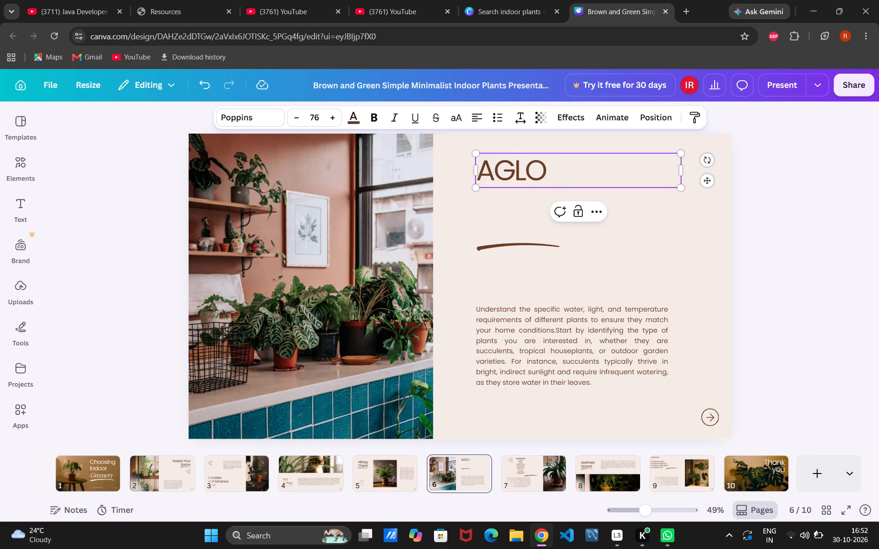
pyautogui.write('NEM')
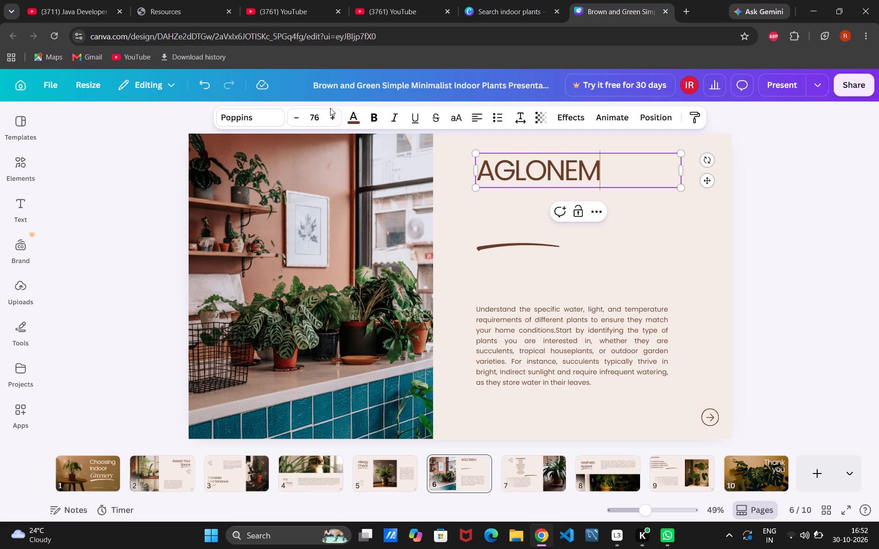
pyautogui.tripleClick(297, 116)
pyautogui.tripleClick(297, 116)
pyautogui.click(297, 116)
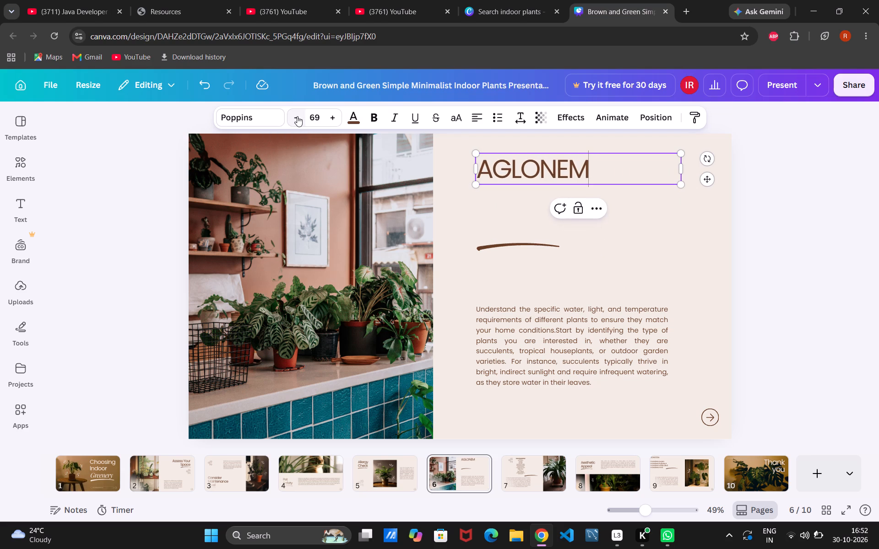
pyautogui.press('a')
# Reduce the "AGLONEMA" heading's font size to 59.
pyautogui.tripleClick(297, 116)
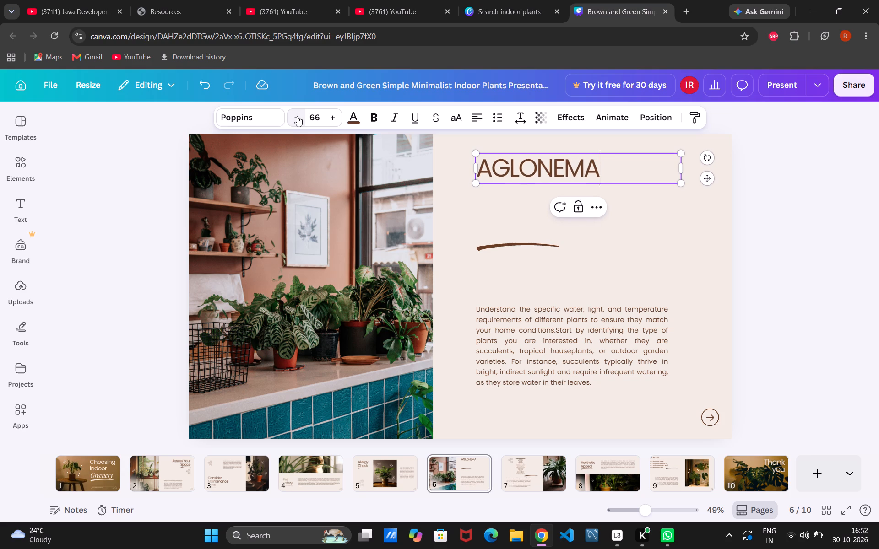
pyautogui.tripleClick(297, 116)
pyautogui.tripleClick(297, 116)
pyautogui.click(297, 116)
# Make the whole "AGLONEMA" heading bold and italic, and centre-align it in its text box.
pyautogui.click(371, 117)
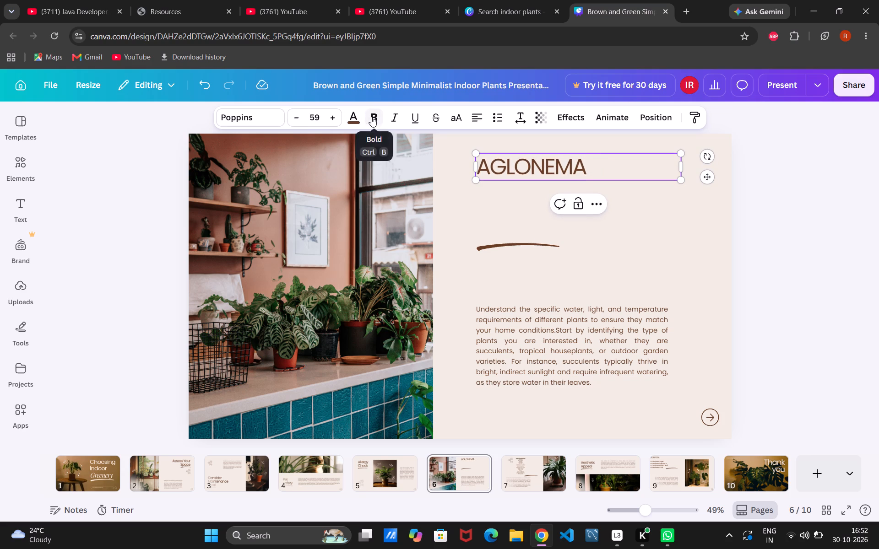
pyautogui.click(396, 119)
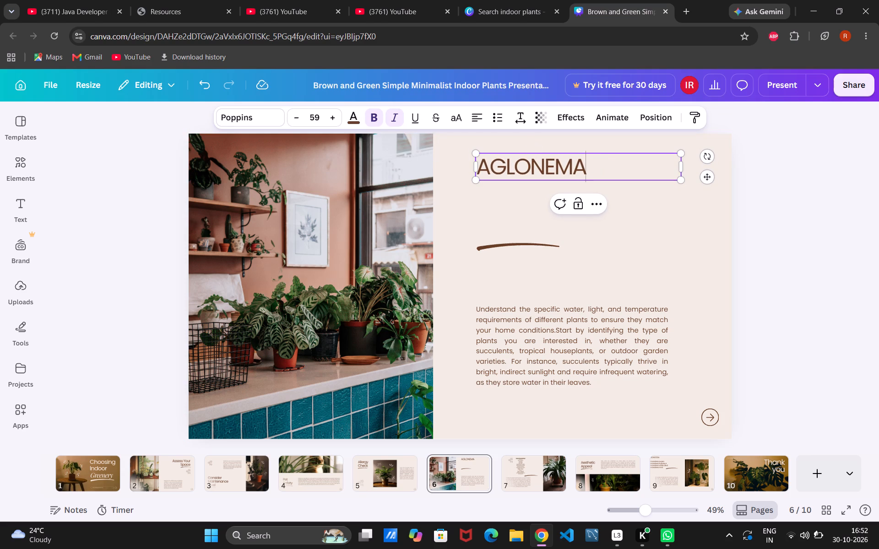
pyautogui.moveTo(485, 164); pyautogui.dragTo(553, 161)
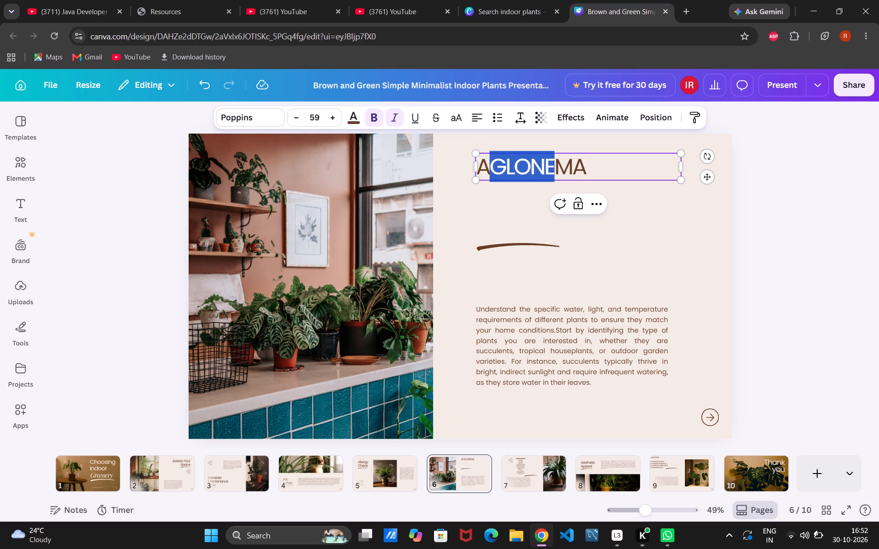
pyautogui.moveTo(553, 161); pyautogui.dragTo(595, 157)
pyautogui.click(595, 157)
pyautogui.moveTo(583, 161); pyautogui.dragTo(477, 163)
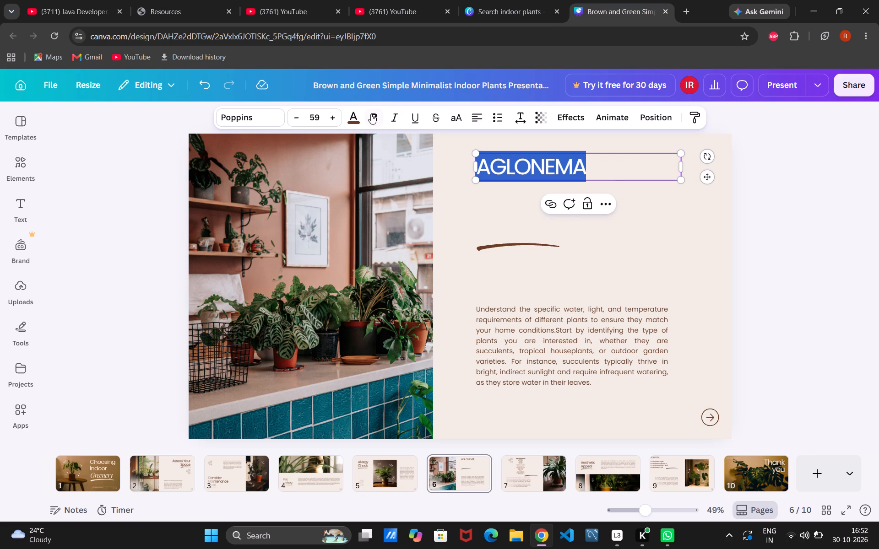
pyautogui.click(369, 109)
pyautogui.click(390, 118)
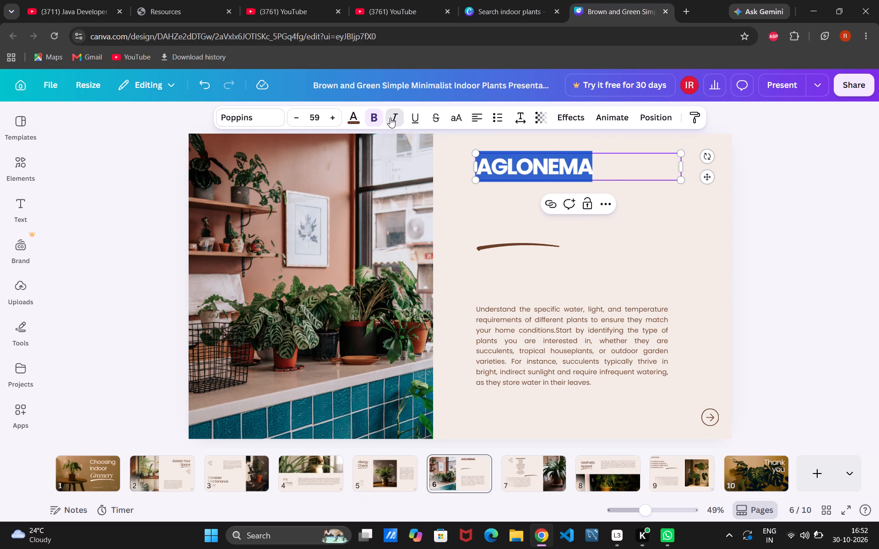
pyautogui.click(484, 115)
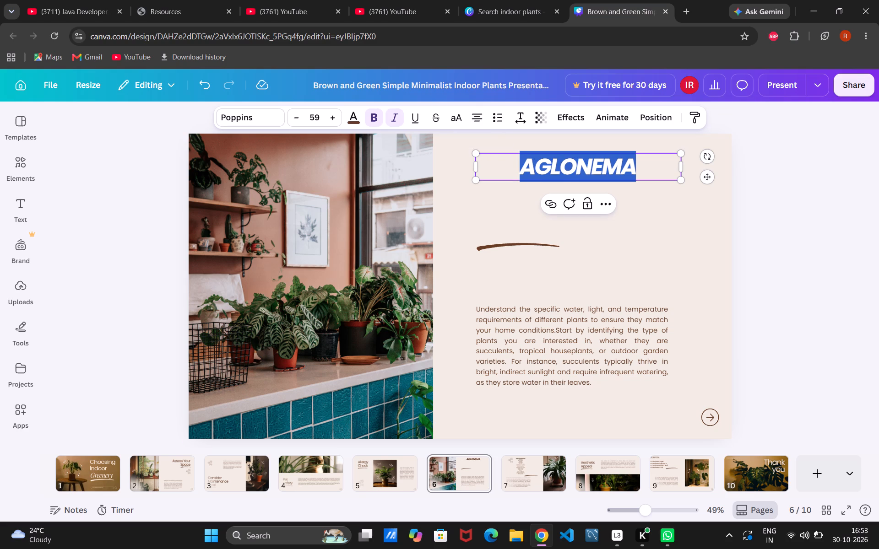
# Reduce the "AGLONEMA" heading's font size to 47.
pyautogui.tripleClick(298, 115)
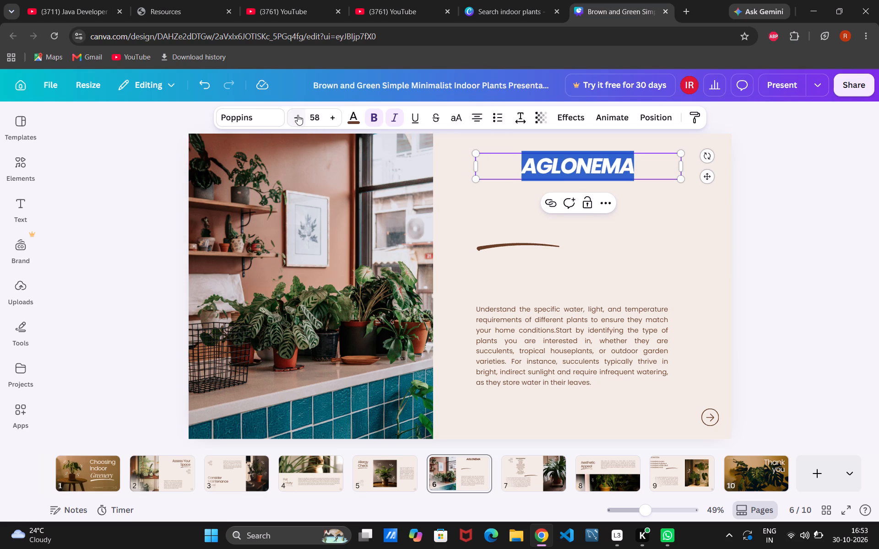
pyautogui.tripleClick(298, 115)
pyautogui.doubleClick(298, 115)
pyautogui.tripleClick(298, 115)
pyautogui.click(298, 115)
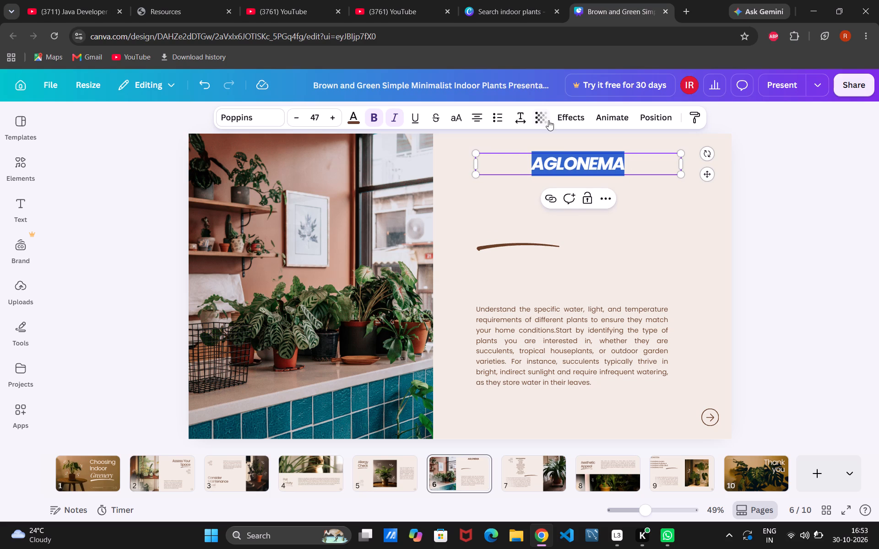
# Add the line "full white" below the "AGLONEMA" heading in the same text box.
pyautogui.click(640, 161)
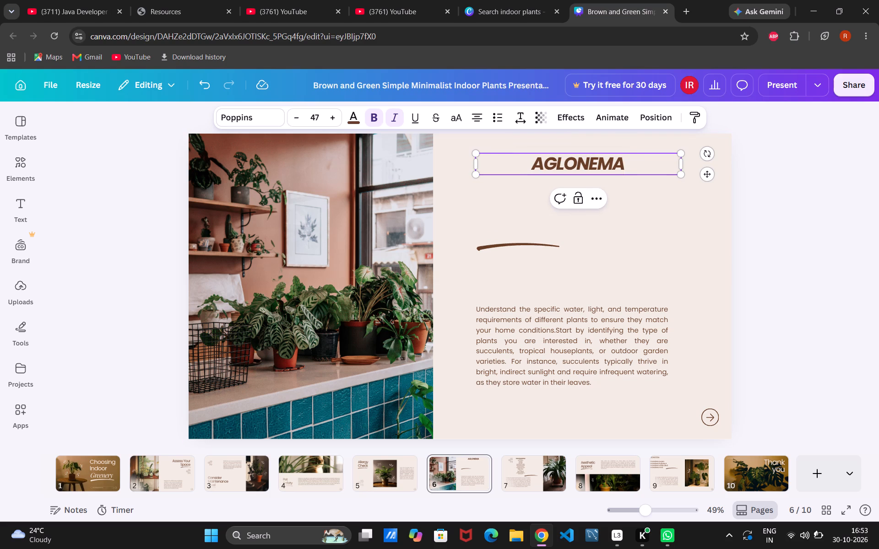
pyautogui.press('Return')
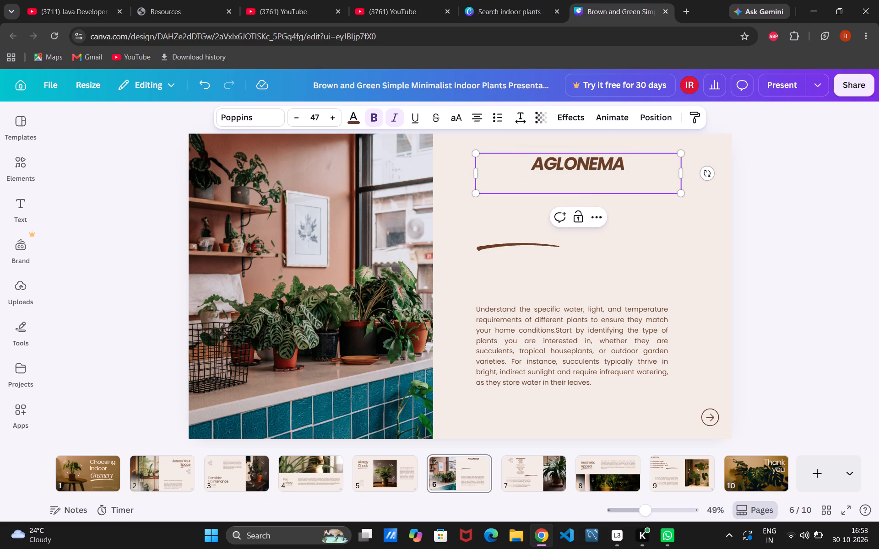
pyautogui.write('white')
pyautogui.press('BackSpace')
pyautogui.press('BackSpace')
pyautogui.press('BackSpace')
pyautogui.press('BackSpace')
pyautogui.press('BackSpace')
pyautogui.write('full')
pyautogui.press('space')
pyautogui.write('white')
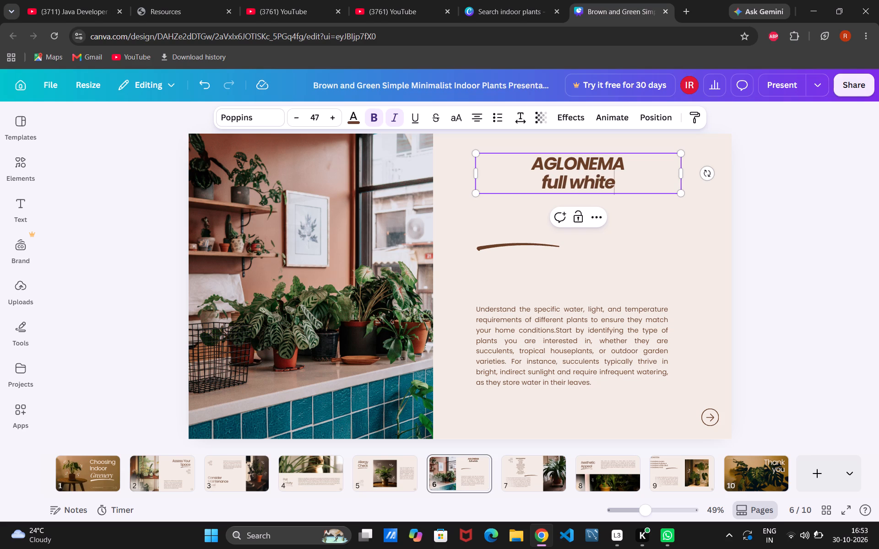
# Add the line "green white spot" below "full white" and leave the text box.
pyautogui.press('Return')
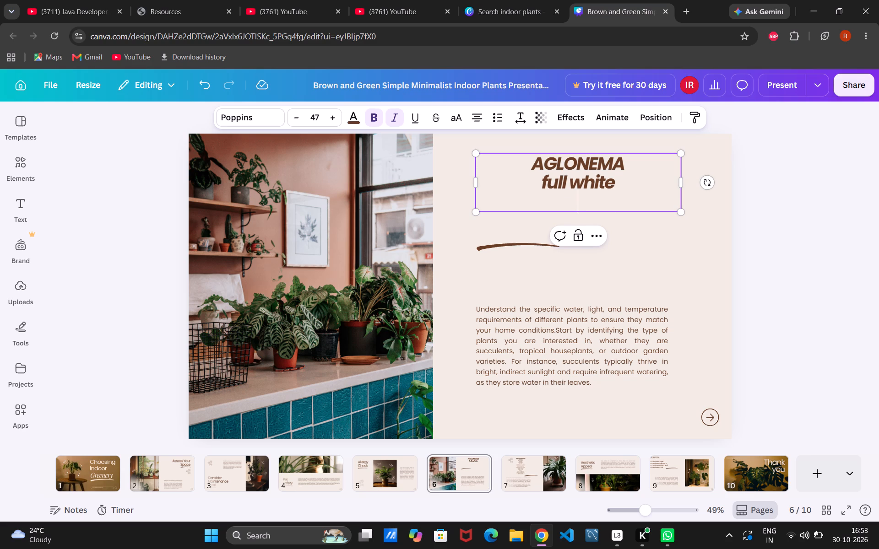
pyautogui.write('gren')
pyautogui.press('BackSpace')
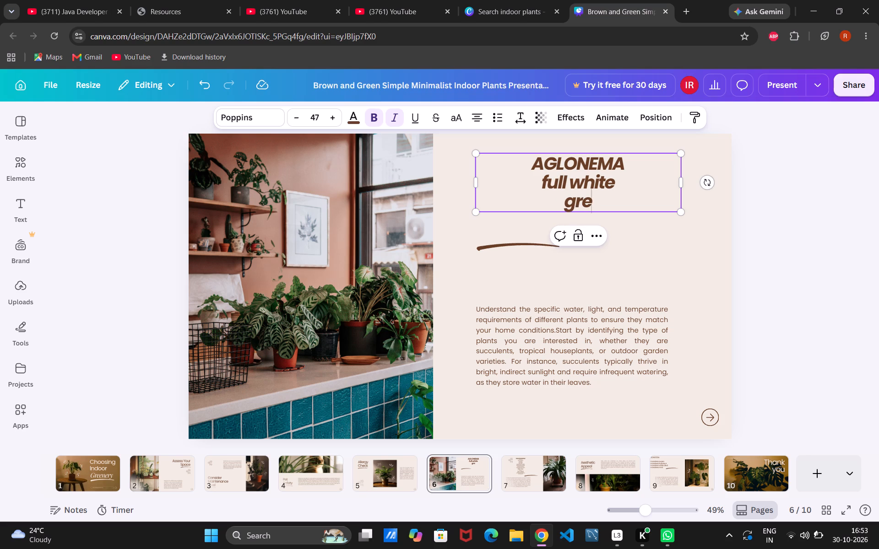
pyautogui.write('en')
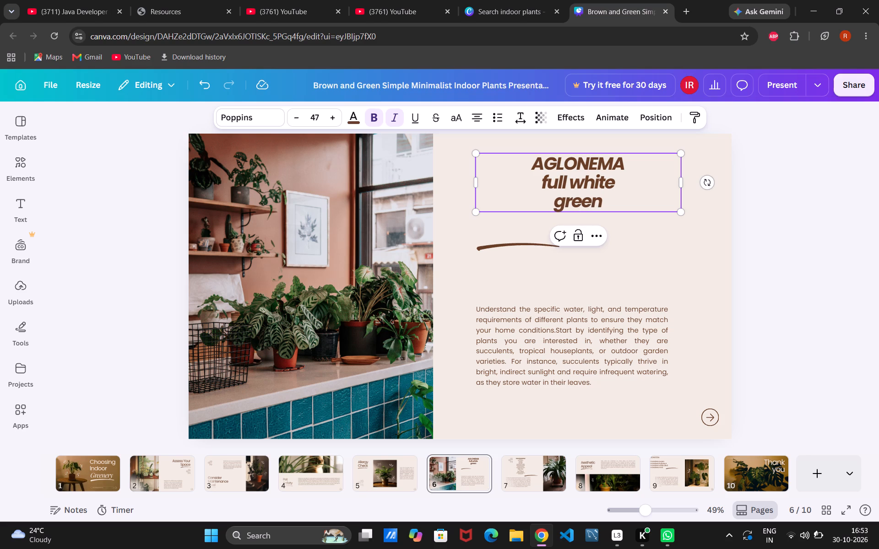
pyautogui.press('space')
pyautogui.write('white')
pyautogui.press('space')
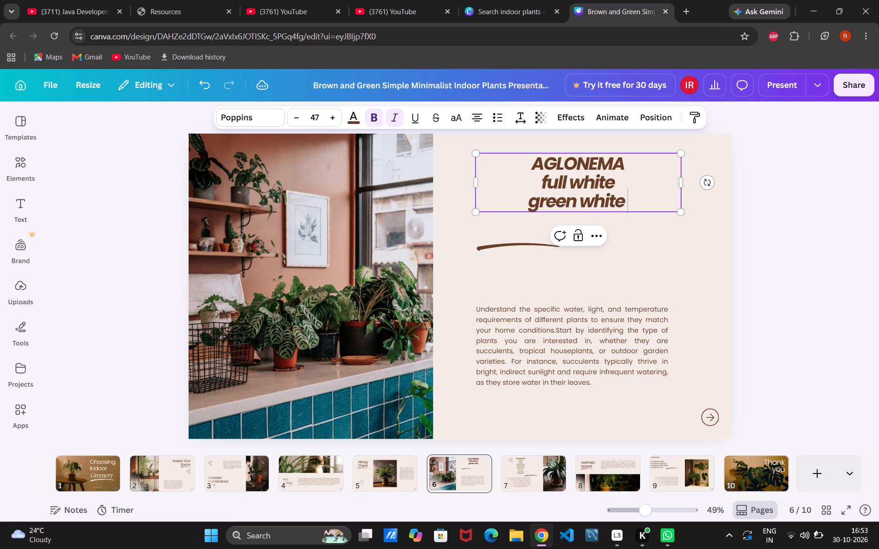
pyautogui.write('spott')
pyautogui.press('BackSpace')
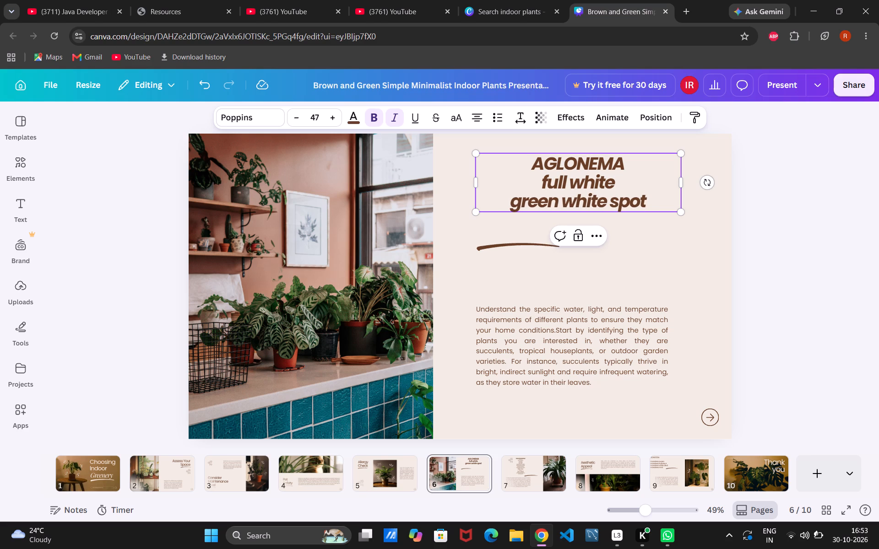
pyautogui.click(651, 192)
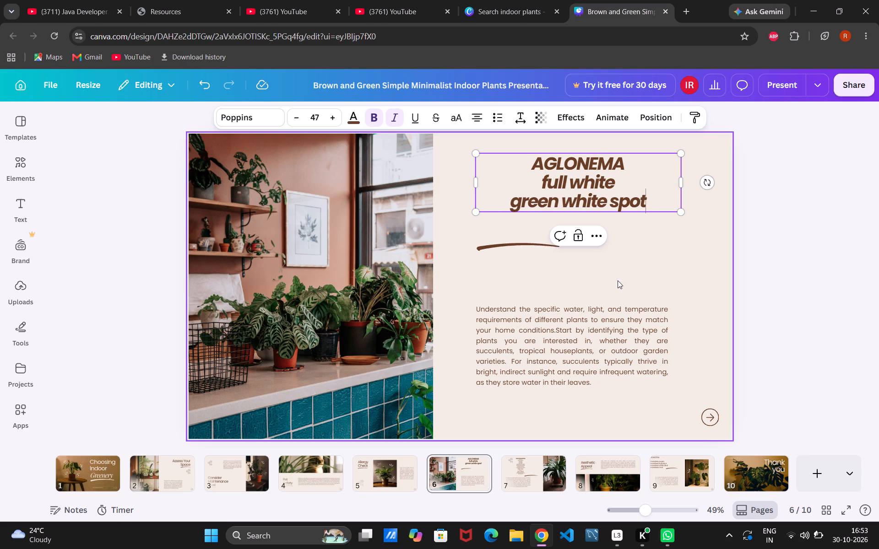
pyautogui.click(650, 224)
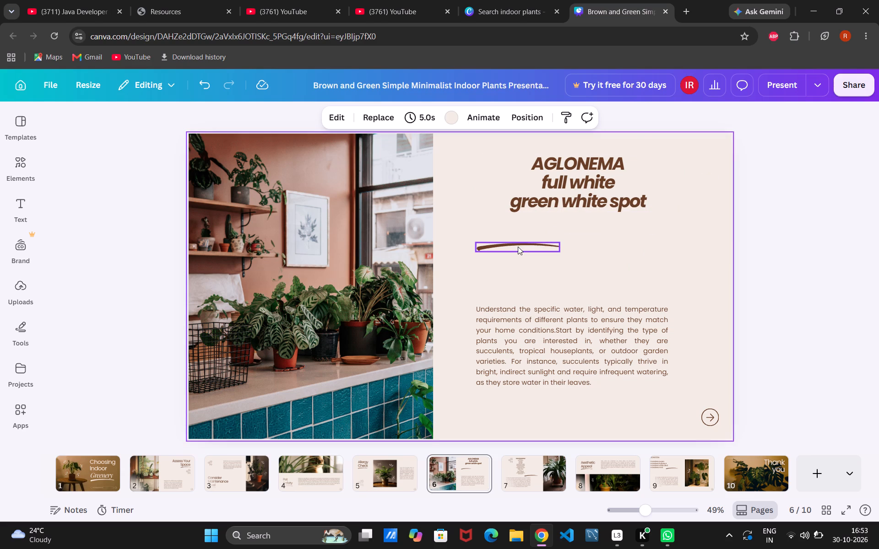
# Move the brush-stroke underline up to just below the "green white spot" line on page 6 and deselect it.
pyautogui.moveTo(518, 246); pyautogui.dragTo(637, 232)
pyautogui.click(663, 297)
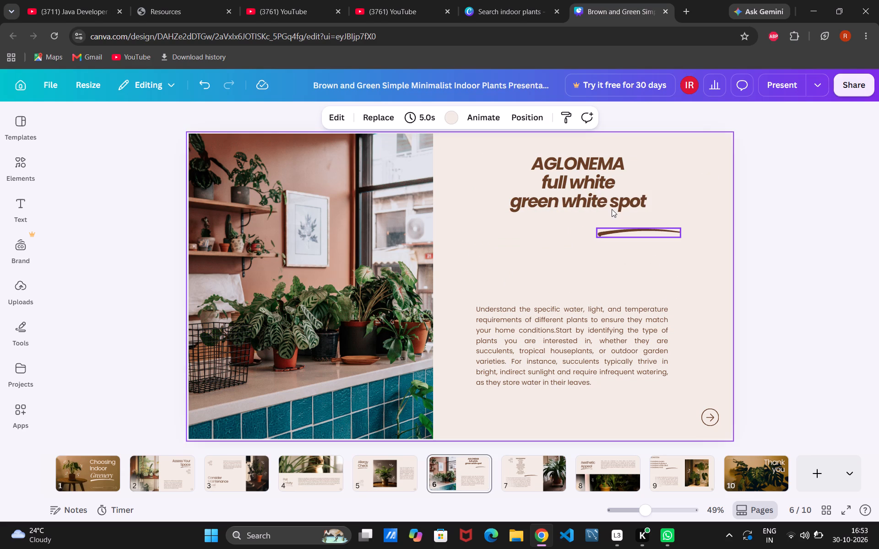
# Look through pages 7 to 10 of the presentation and return to page 6.
pyautogui.click(548, 479)
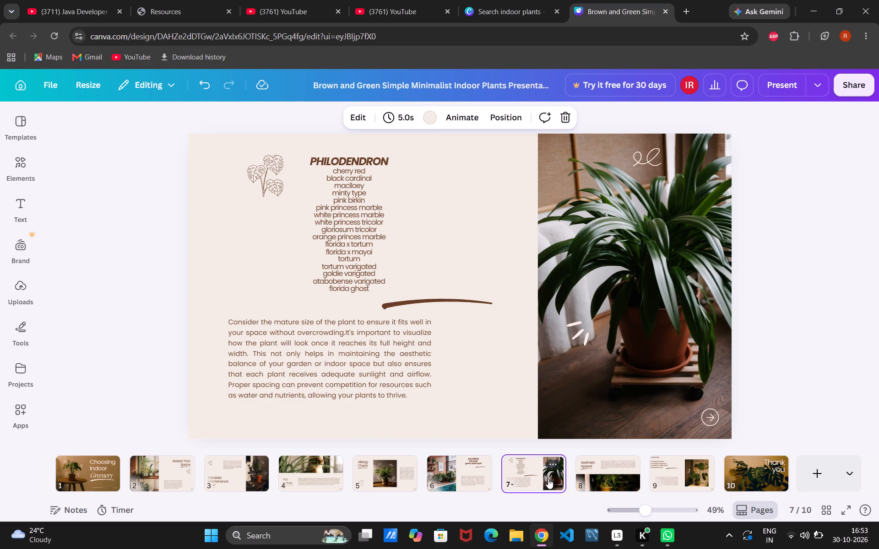
pyautogui.click(589, 479)
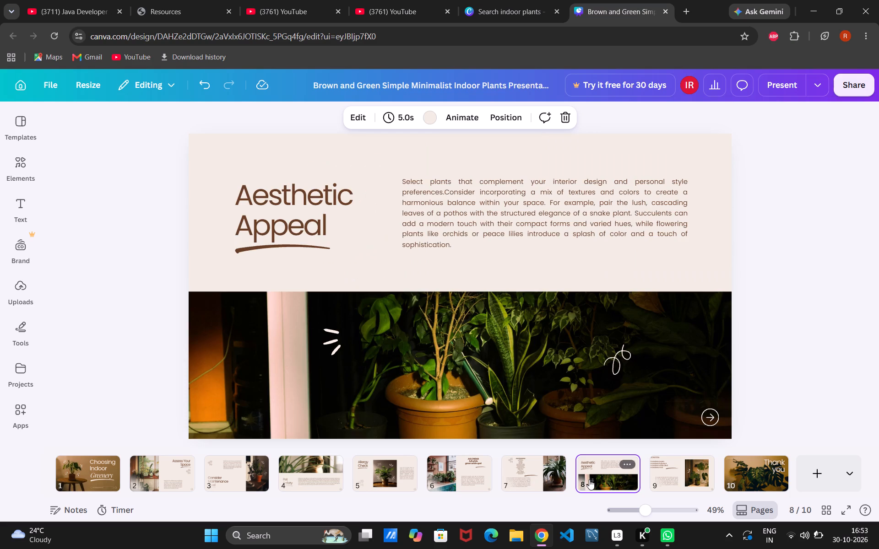
pyautogui.click(653, 473)
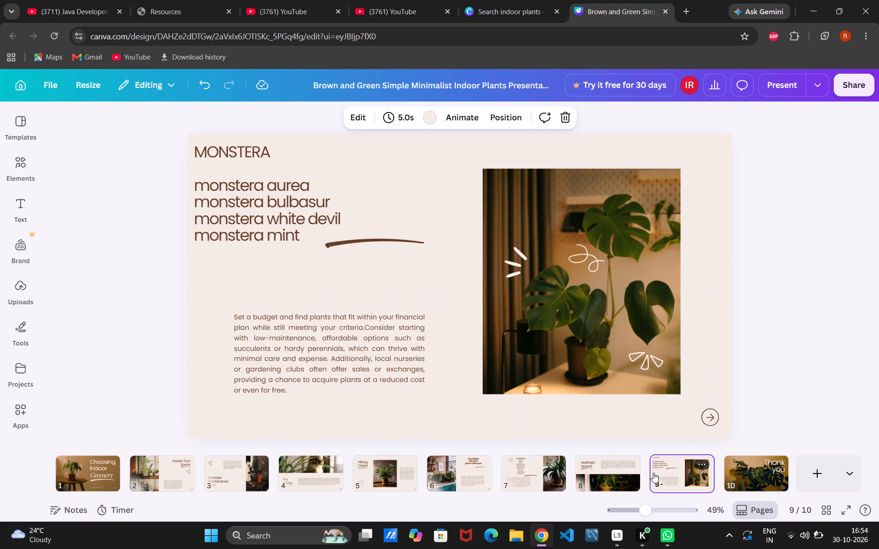
pyautogui.click(739, 471)
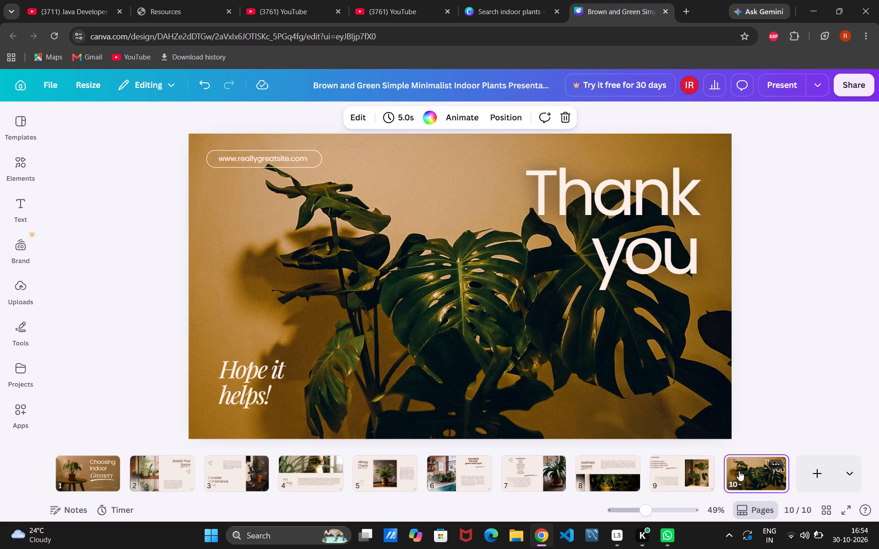
pyautogui.click(475, 478)
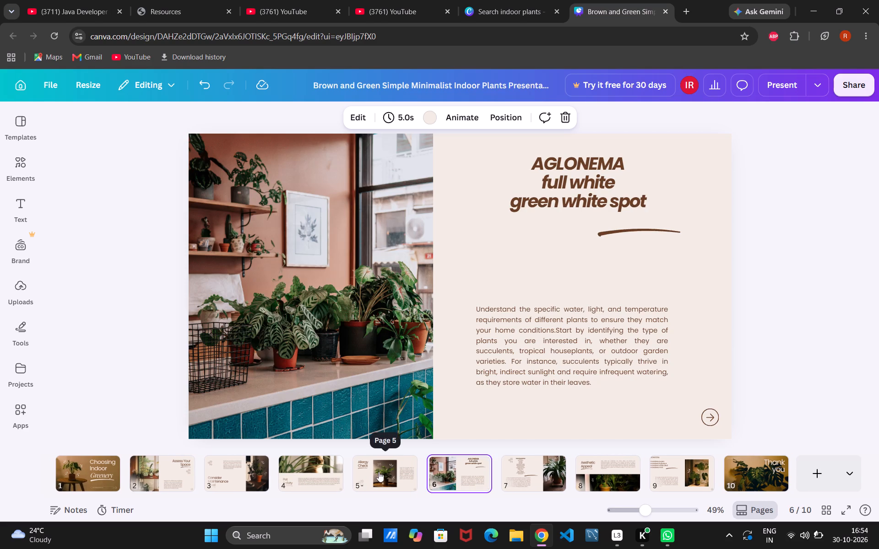
# Replace the "Allergy Check" heading on page 5 with "EPPI".
pyautogui.click(374, 476)
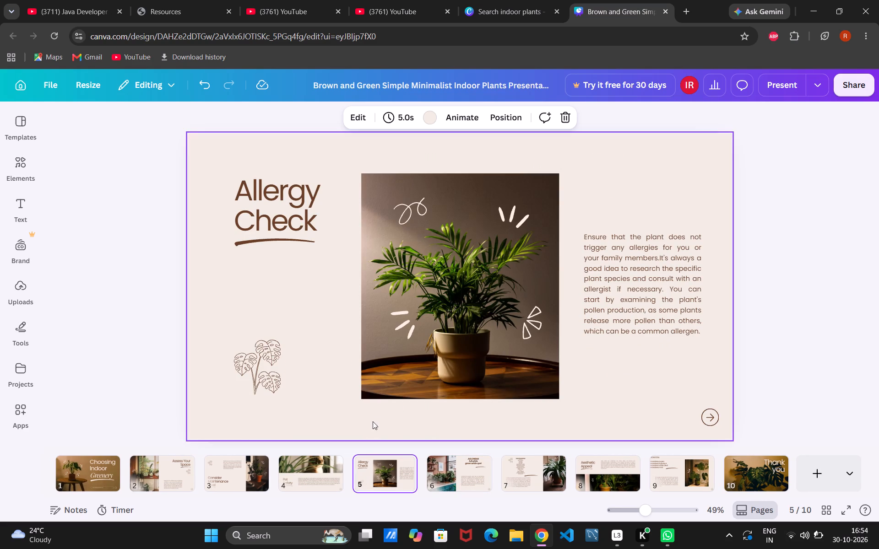
pyautogui.click(293, 209)
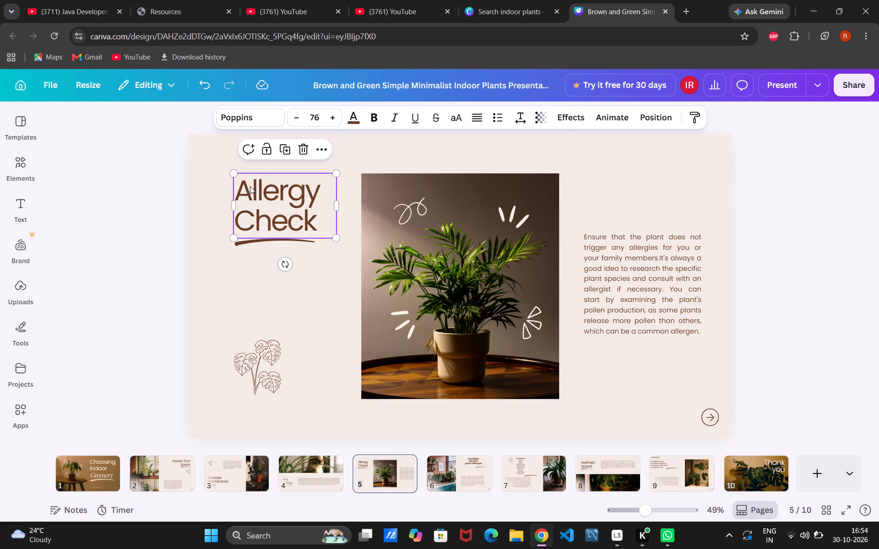
pyautogui.click(240, 183)
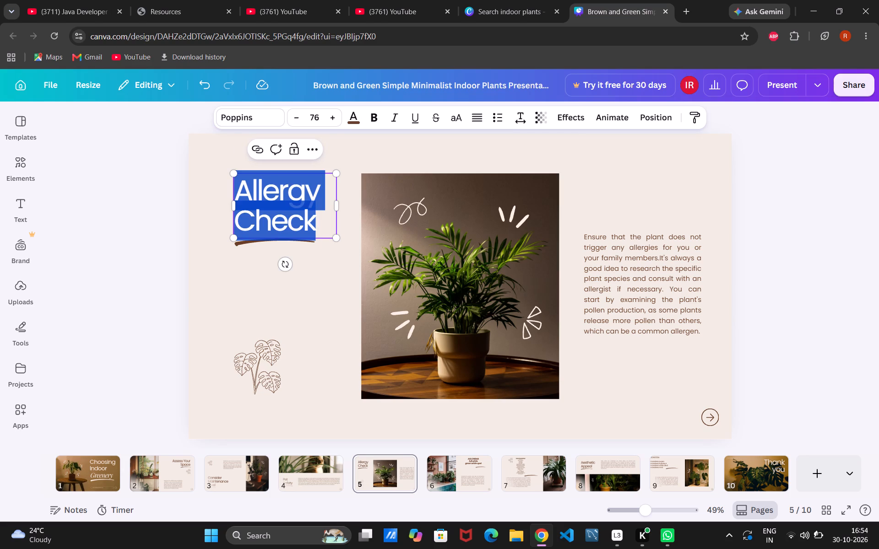
pyautogui.press('BackSpace')
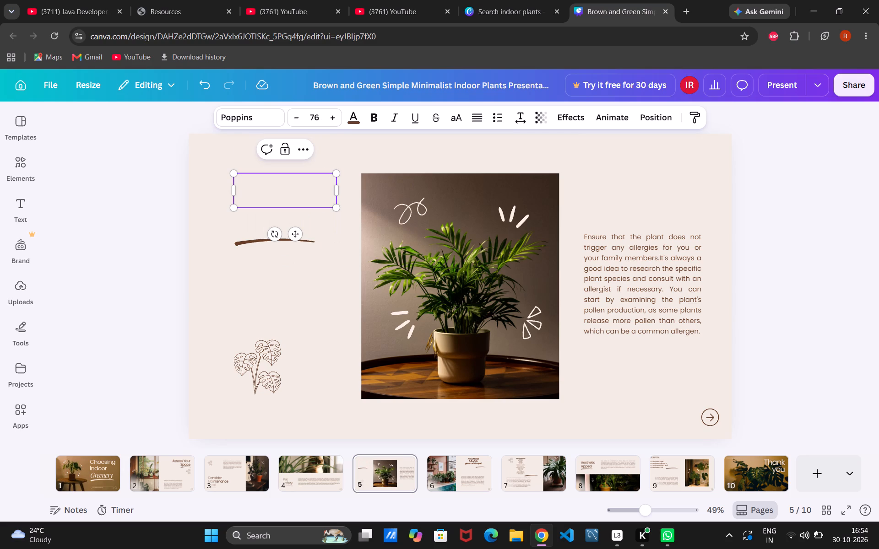
pyautogui.press('e')
pyautogui.press('BackSpace')
pyautogui.write('EPPI')
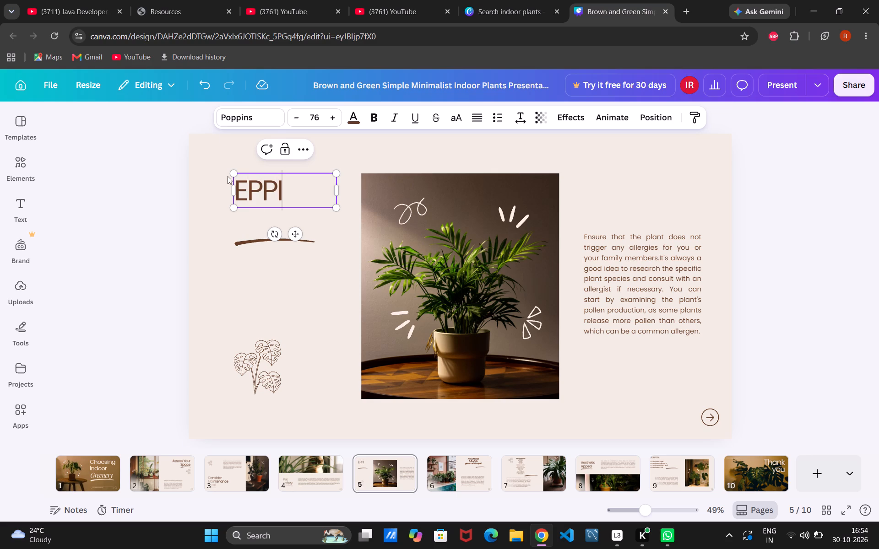
# Reduce the font size of the "EPPI" heading to 52.
pyautogui.tripleClick(294, 119)
pyautogui.tripleClick(294, 119)
pyautogui.tripleClick(294, 119)
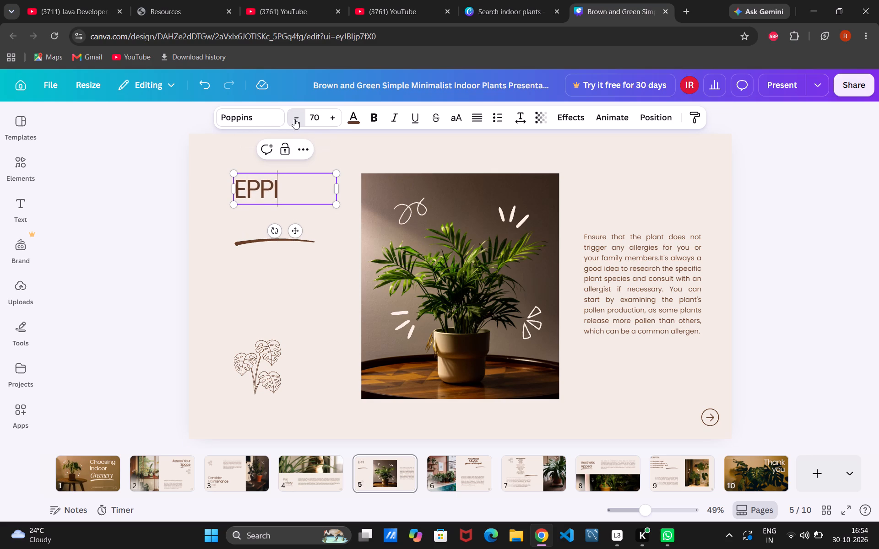
pyautogui.tripleClick(294, 119)
pyautogui.tripleClick(294, 119)
pyautogui.tripleClick(294, 119)
pyautogui.tripleClick(294, 119)
pyautogui.tripleClick(294, 119)
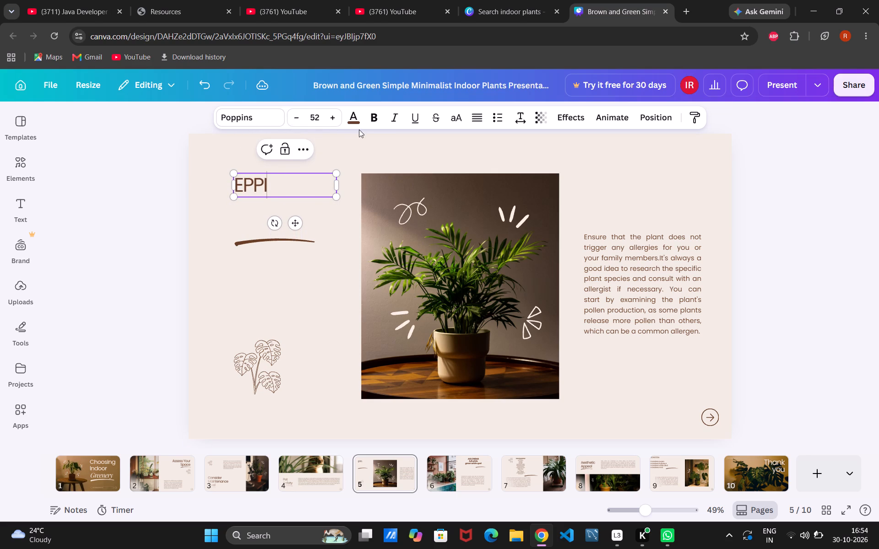
# Make the whole "EPPI" heading bold and italic.
pyautogui.click(372, 116)
pyautogui.moveTo(266, 183); pyautogui.dragTo(235, 186)
pyautogui.click(374, 114)
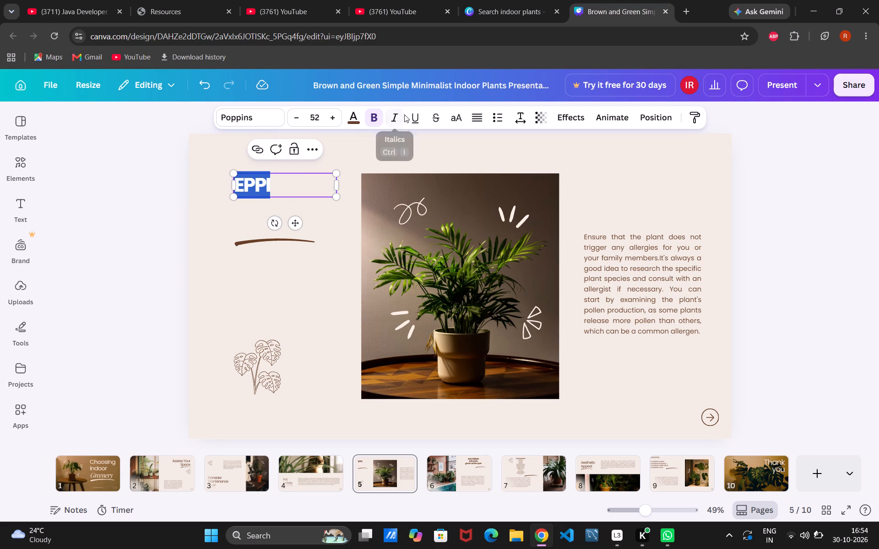
pyautogui.click(404, 114)
pyautogui.click(394, 116)
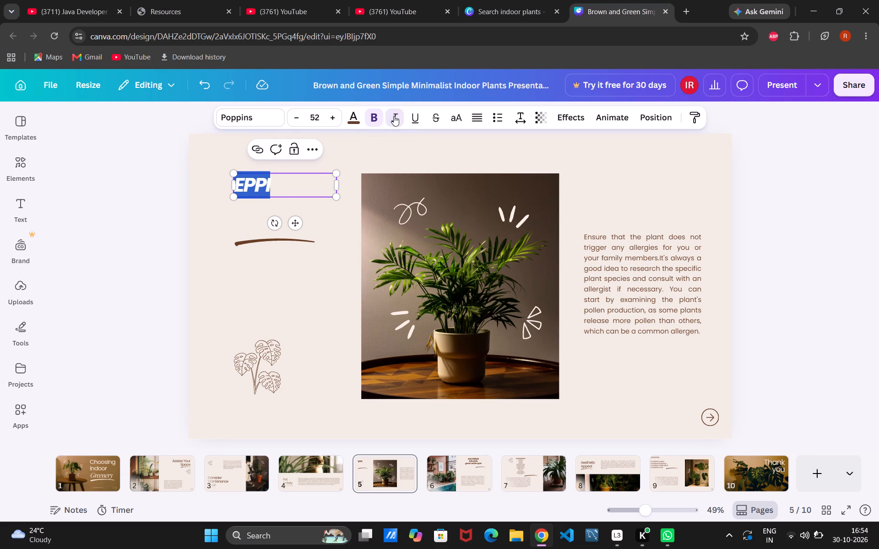
# Insert two line breaks after the "EPPI" heading, leaving one blank line beneath it.
pyautogui.click(291, 179)
pyautogui.press('Return')
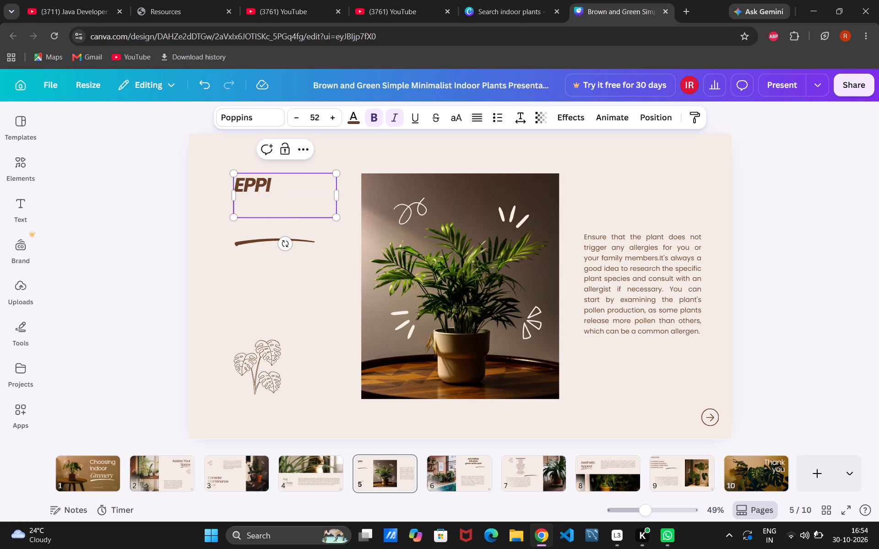
pyautogui.press('Return')
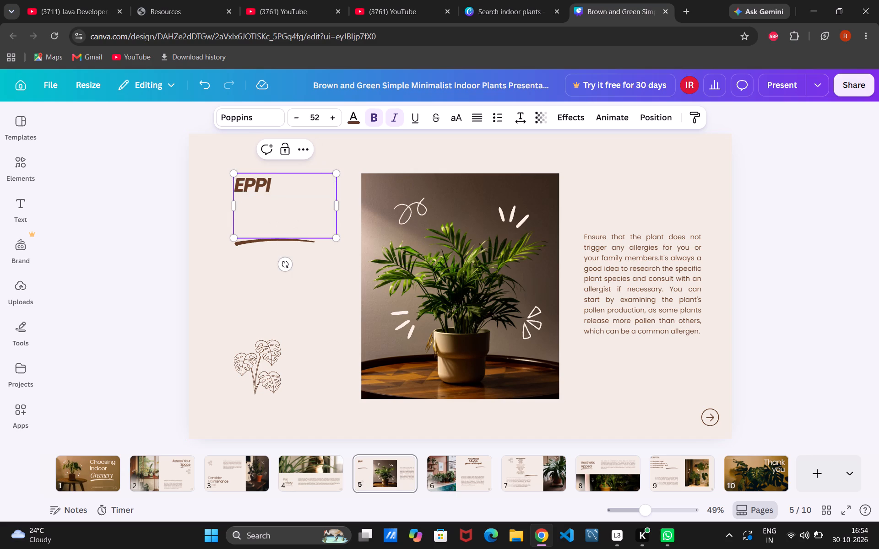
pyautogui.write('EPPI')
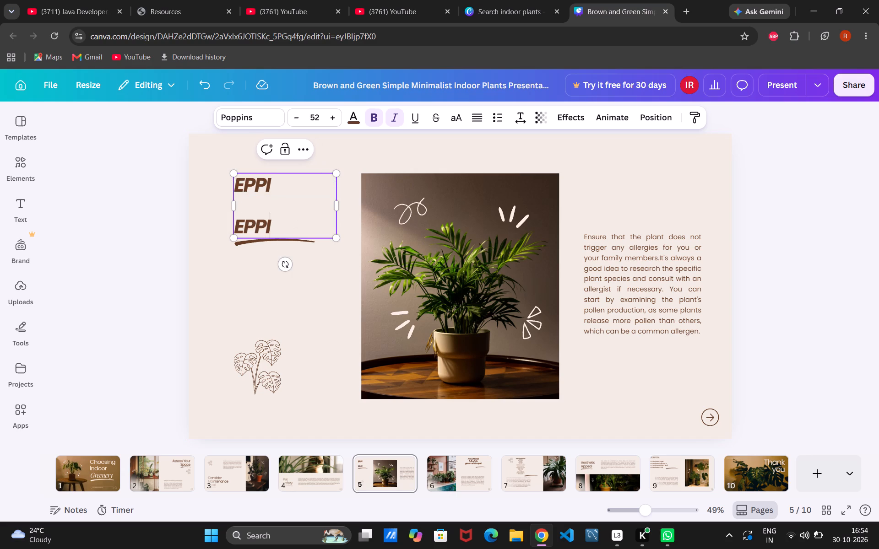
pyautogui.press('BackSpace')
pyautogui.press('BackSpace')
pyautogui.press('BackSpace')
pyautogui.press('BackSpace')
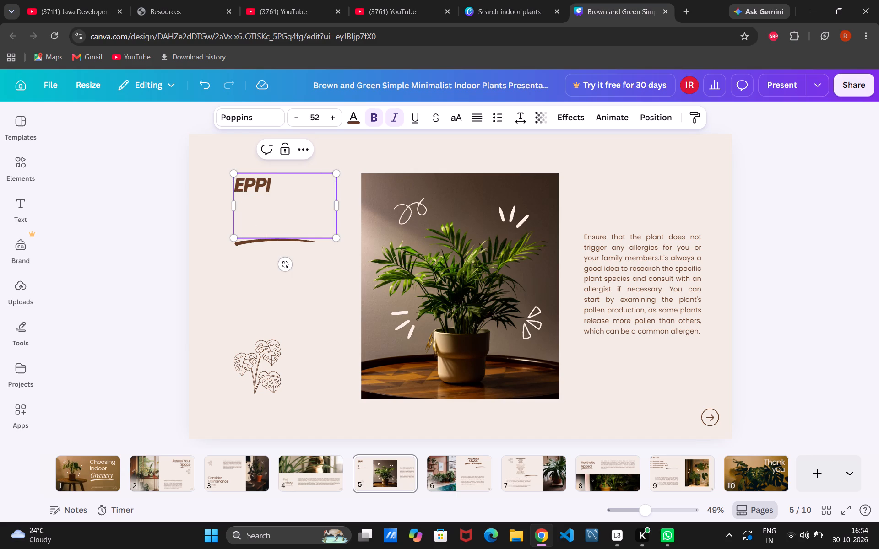
# Add the line "eppi marble" beneath the blank line under "EPPI", and widen the text box to fit it on one line.
pyautogui.click(368, 111)
pyautogui.click(395, 116)
pyautogui.press('e')
pyautogui.write('eppi')
pyautogui.press('space')
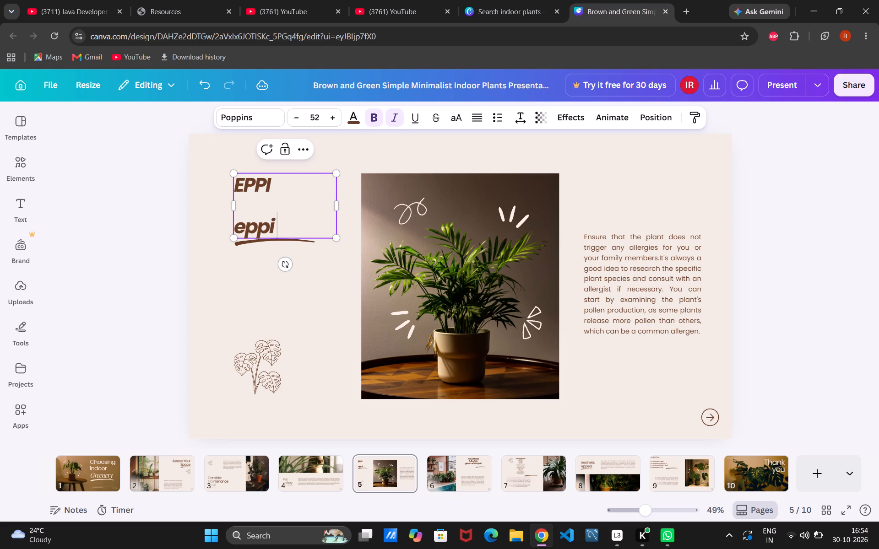
pyautogui.write('mar')
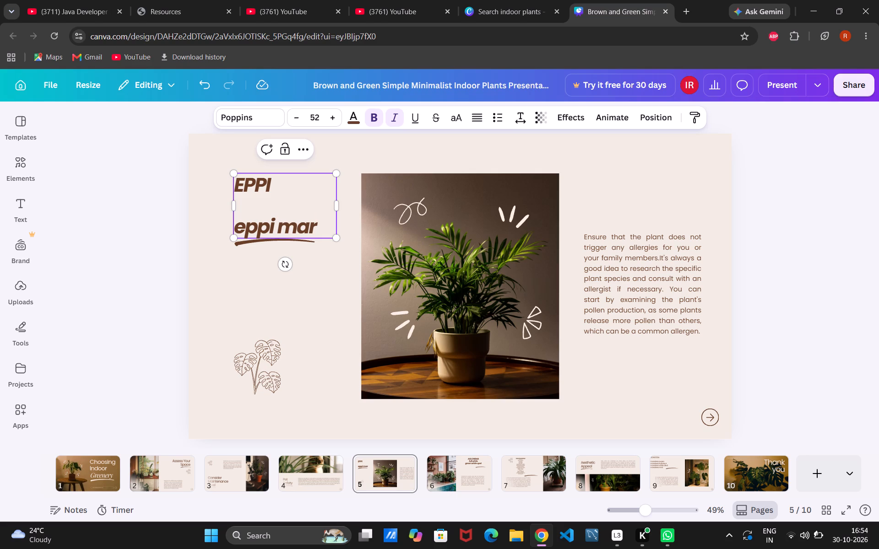
pyautogui.write('ble')
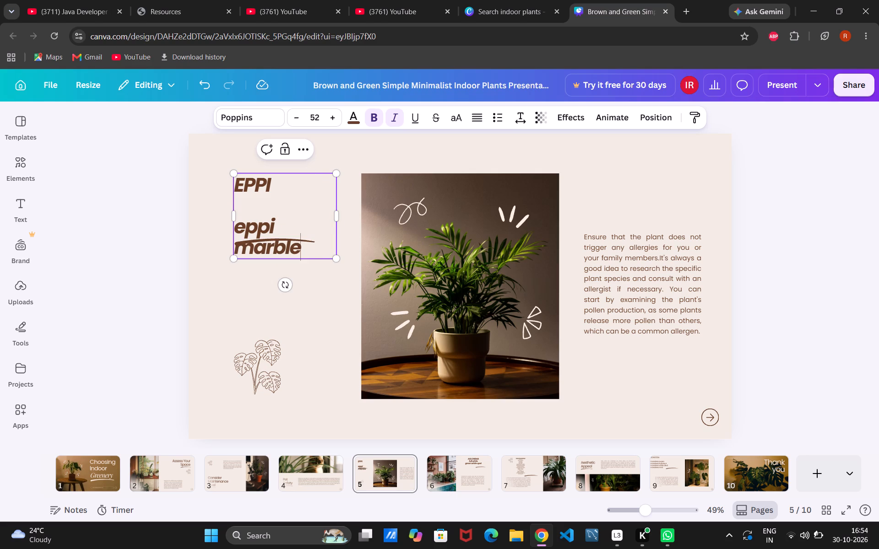
pyautogui.moveTo(337, 216); pyautogui.dragTo(360, 212)
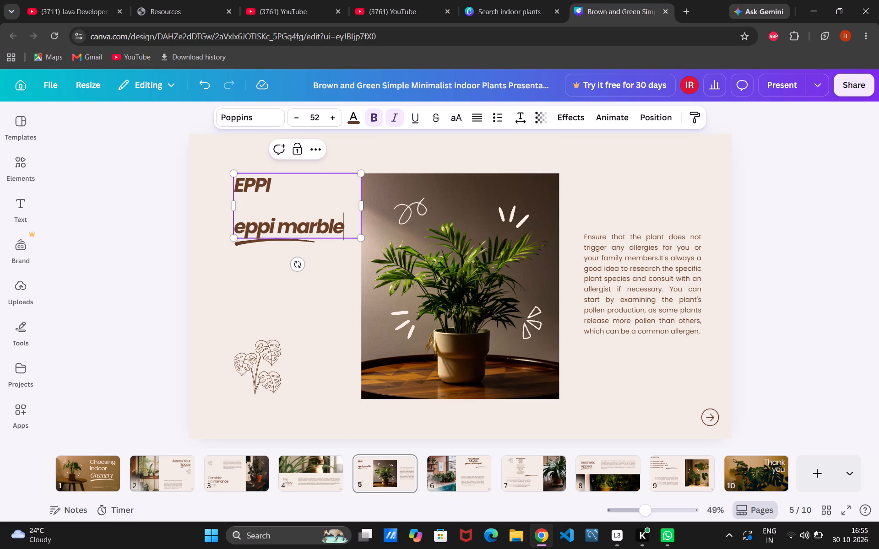
# Centre-align the "eppi marble" line in its text box.
pyautogui.click(475, 115)
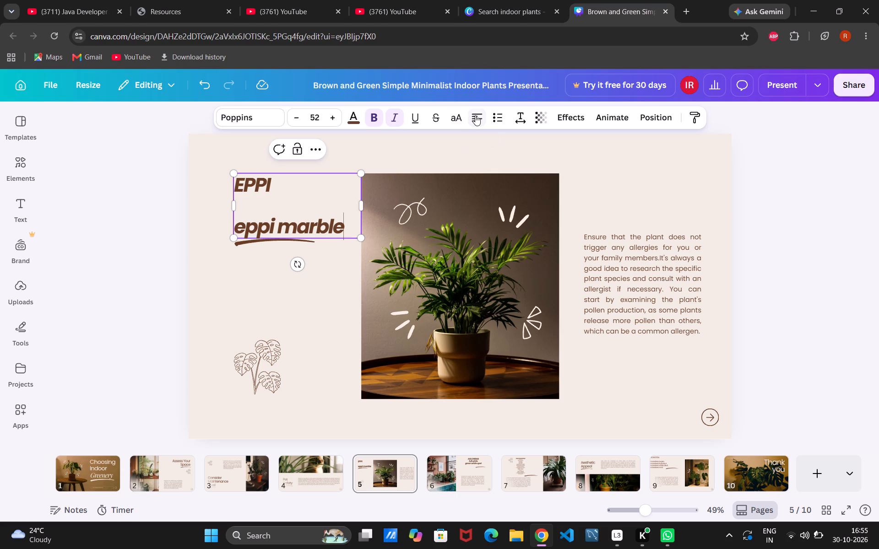
pyautogui.click(475, 115)
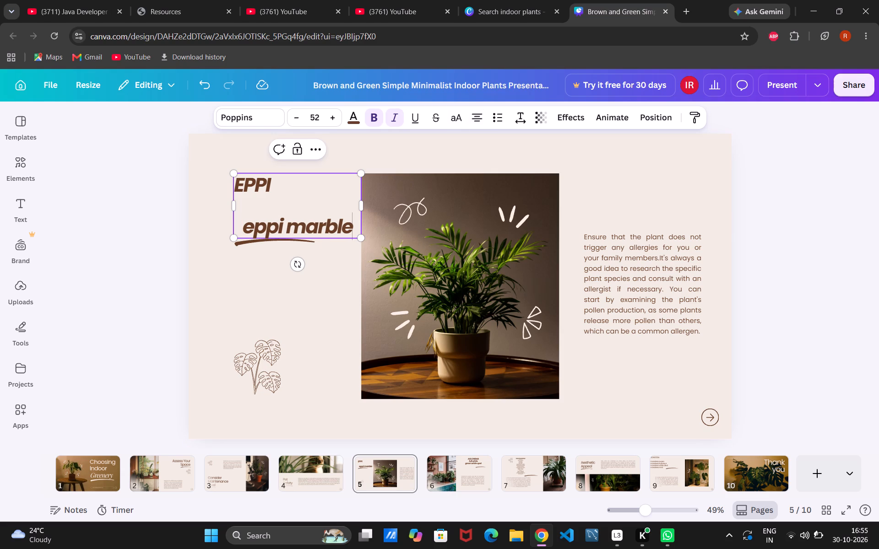
pyautogui.press('Return')
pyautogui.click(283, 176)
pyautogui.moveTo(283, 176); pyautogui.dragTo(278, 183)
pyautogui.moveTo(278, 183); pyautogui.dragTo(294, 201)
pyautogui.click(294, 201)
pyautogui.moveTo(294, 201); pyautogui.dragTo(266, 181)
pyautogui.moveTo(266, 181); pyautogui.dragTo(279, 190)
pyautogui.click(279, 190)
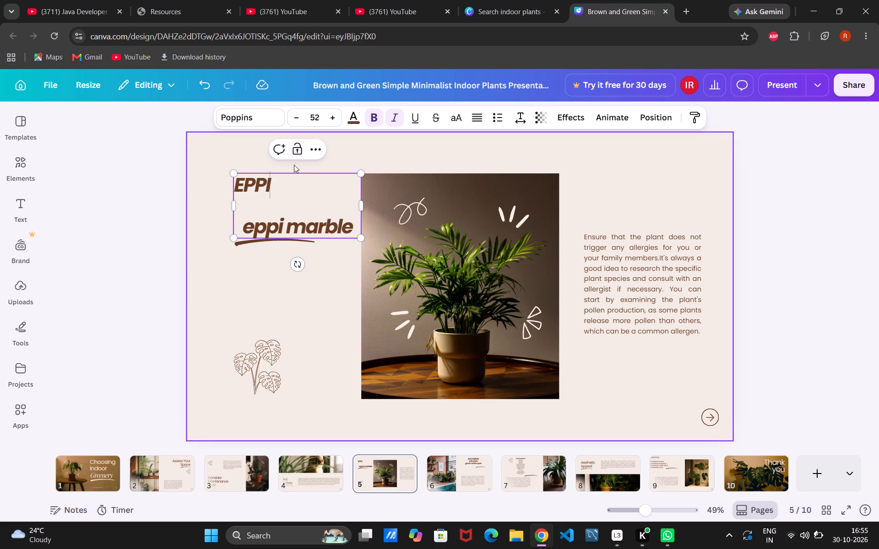
# Move the "EPPI" text box up and to the left, clear of the plant photo and the brush-stroke underline.
pyautogui.moveTo(293, 170); pyautogui.dragTo(266, 161)
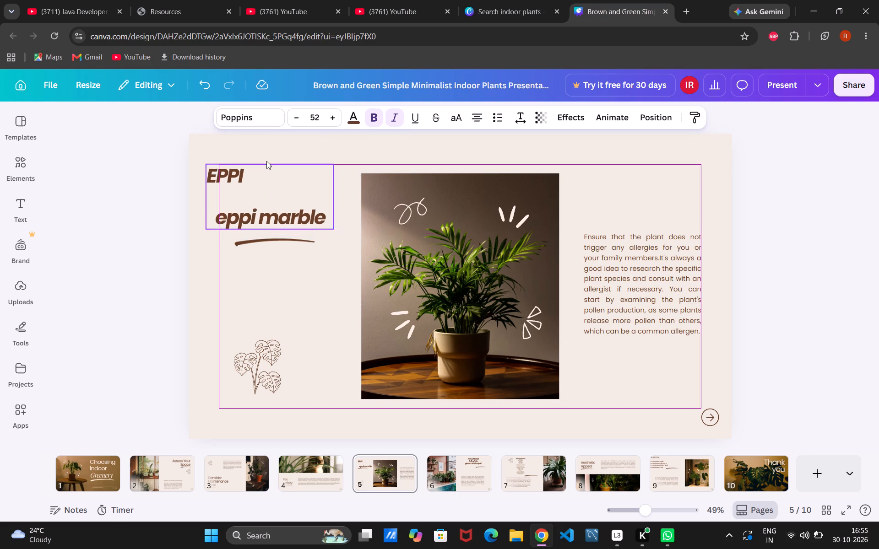
# Nudge the "EPPI" text box slightly right on page 5, keeping it clear of the plant photo.
pyautogui.moveTo(266, 161); pyautogui.dragTo(268, 158)
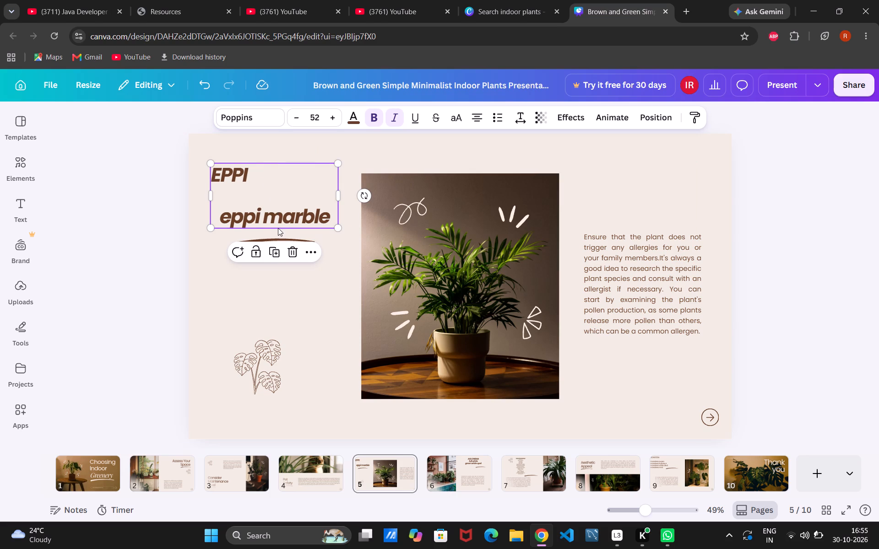
pyautogui.click(297, 311)
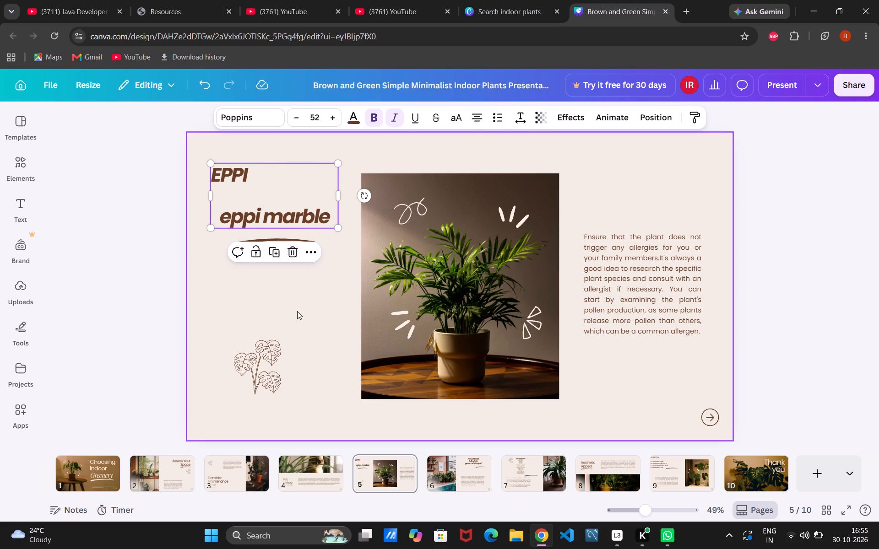
# Move the brush-stroke underline down beside the leafy line drawing at the bottom of page 5.
pyautogui.moveTo(277, 242); pyautogui.dragTo(310, 368)
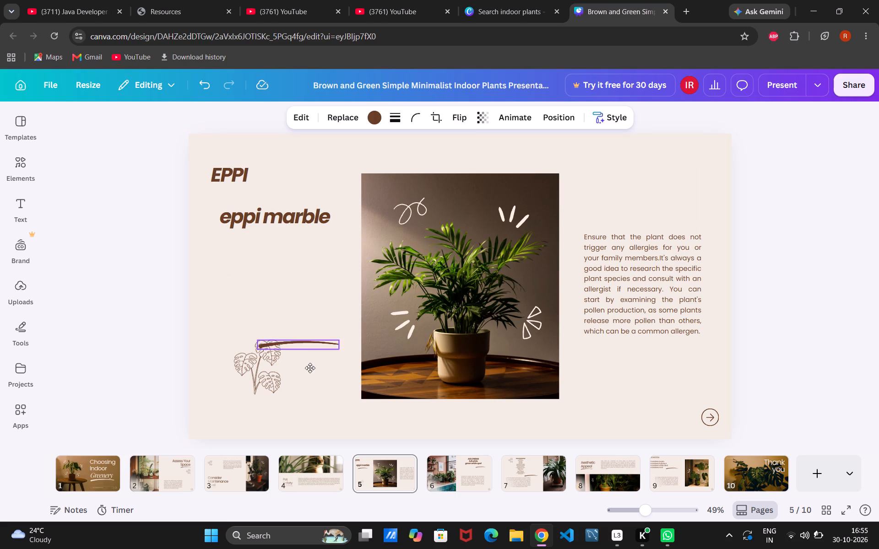
pyautogui.moveTo(310, 368); pyautogui.dragTo(311, 371)
# Narrow the "EPPI" text box, then scale it up to font size 59.7 so it fills the space beside the photo.
pyautogui.click(291, 224)
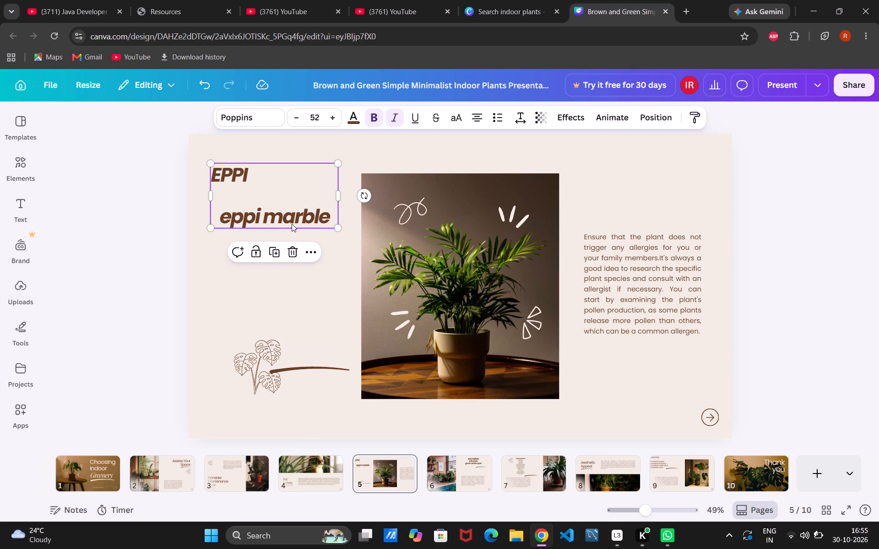
pyautogui.moveTo(338, 194); pyautogui.dragTo(323, 284)
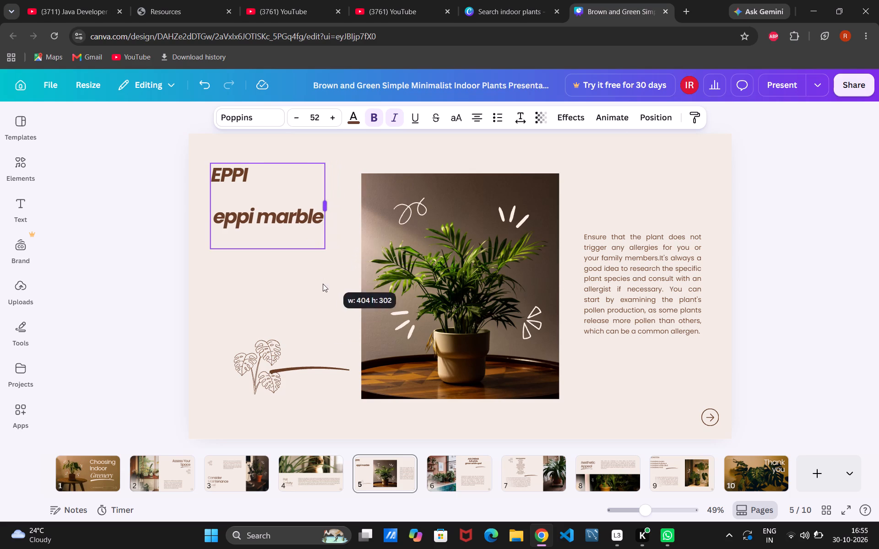
pyautogui.moveTo(323, 284); pyautogui.dragTo(332, 345)
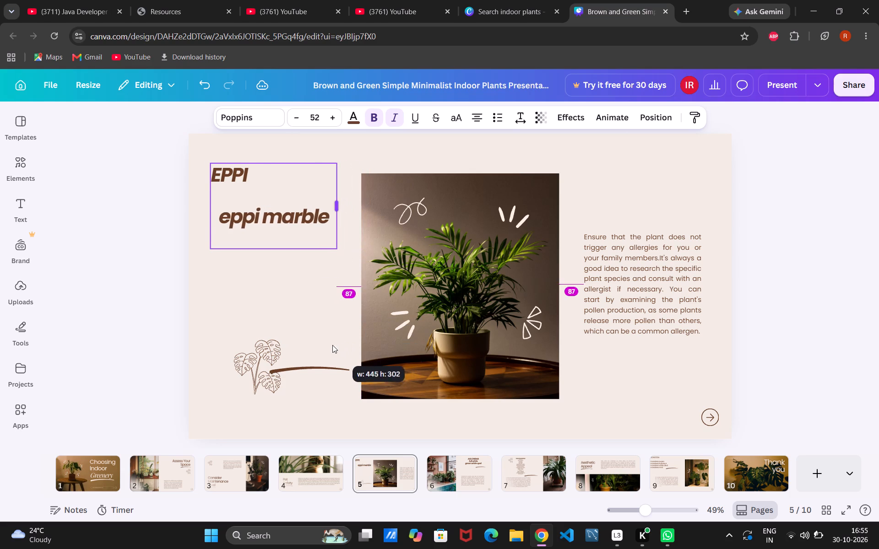
pyautogui.moveTo(332, 345); pyautogui.dragTo(328, 335)
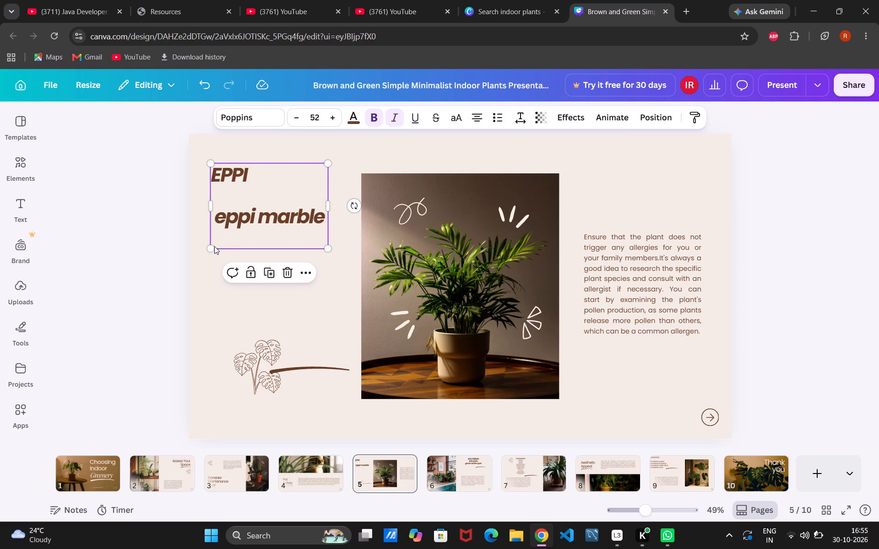
pyautogui.moveTo(211, 248); pyautogui.dragTo(214, 343)
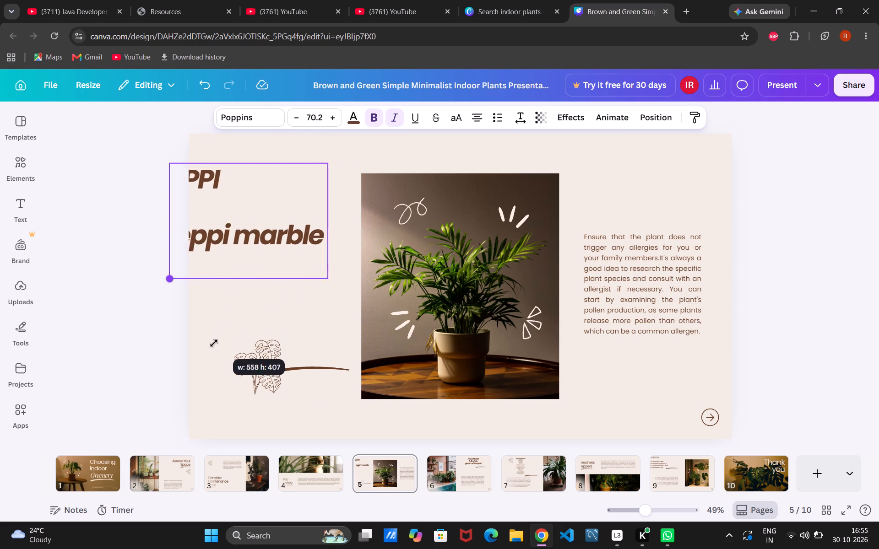
pyautogui.moveTo(214, 343); pyautogui.dragTo(241, 324)
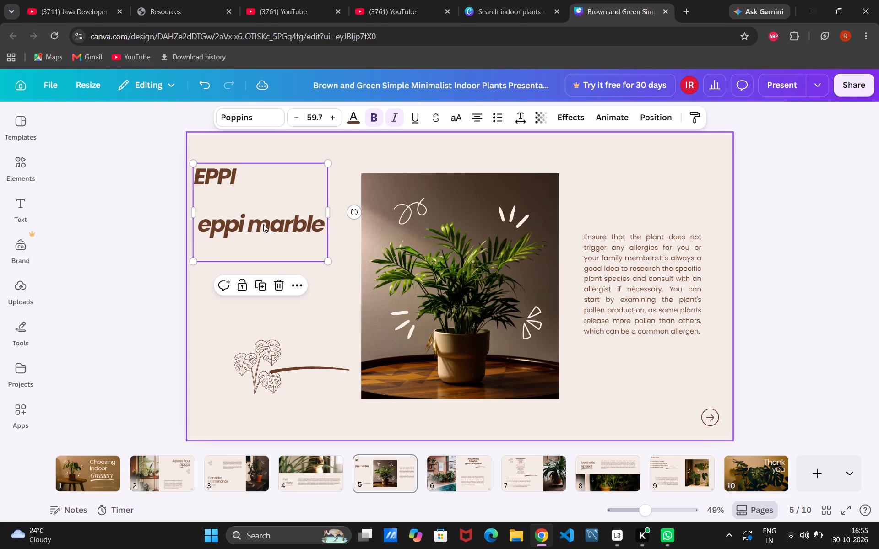
pyautogui.click(309, 225)
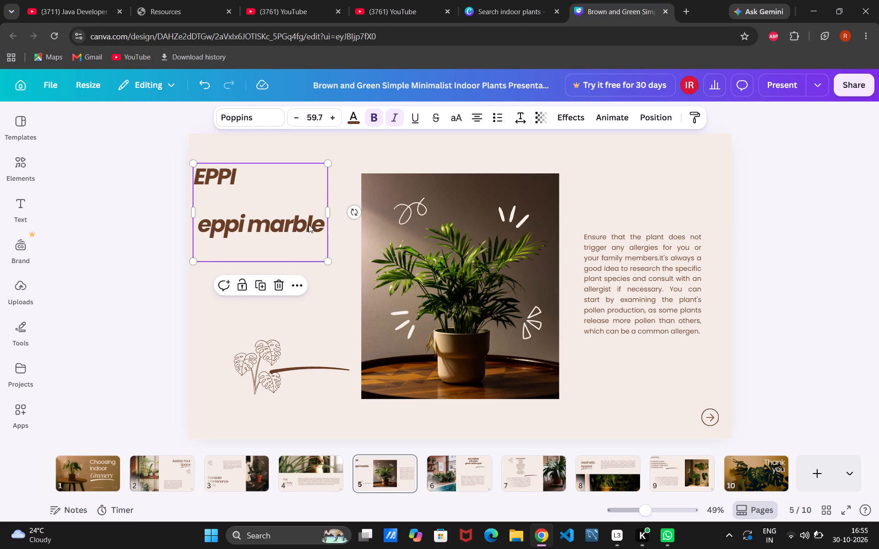
pyautogui.click(323, 225)
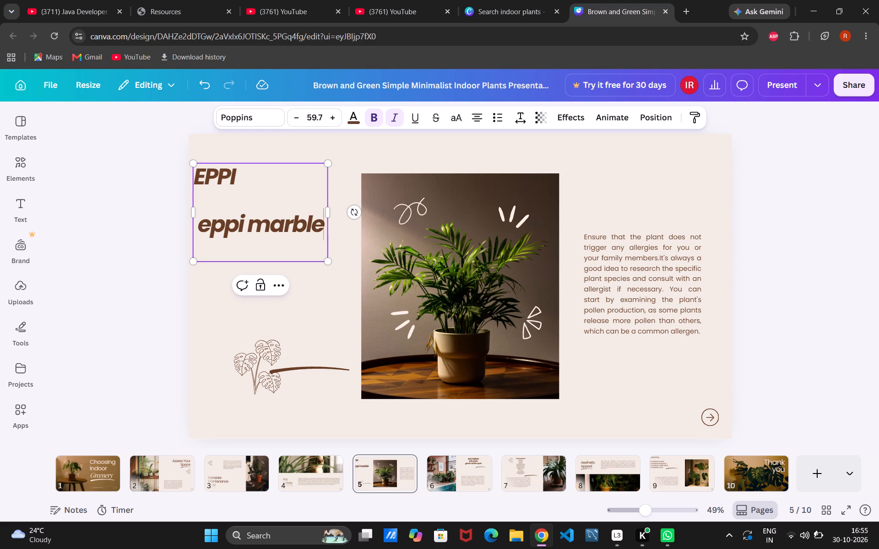
pyautogui.click(295, 291)
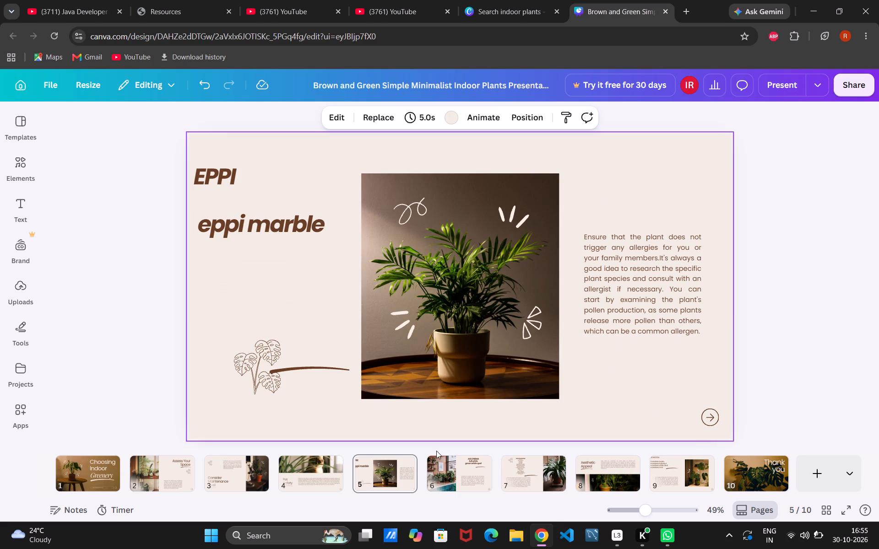
# On page 3, shift the leafy line drawing slightly right, level with the top of the paragraph.
pyautogui.click(225, 464)
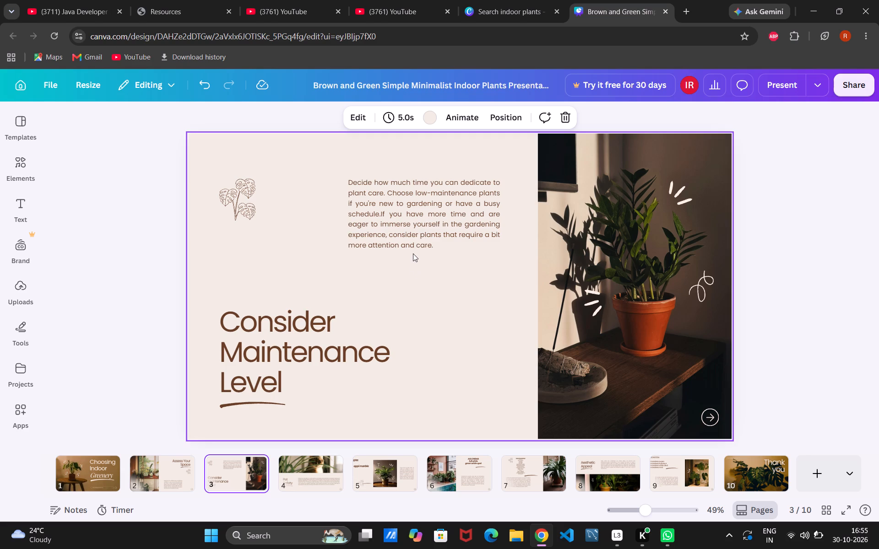
pyautogui.doubleClick(252, 203)
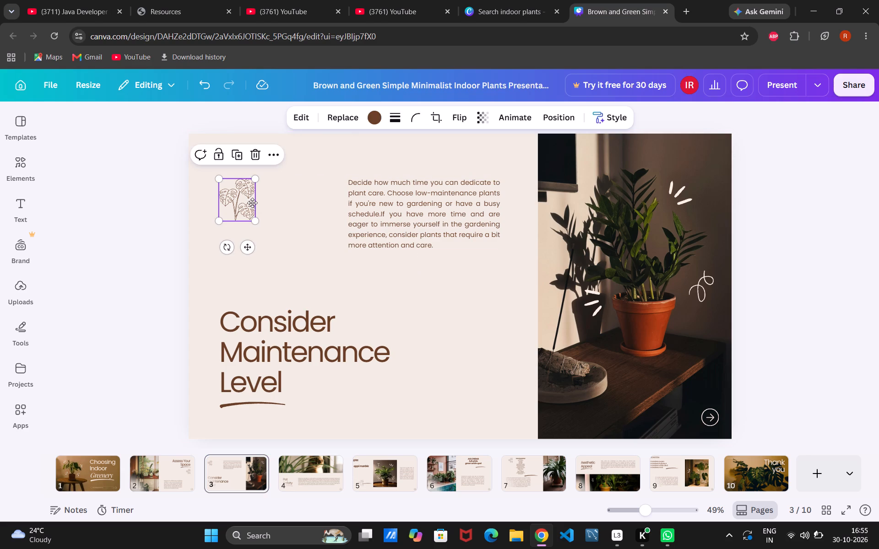
pyautogui.moveTo(252, 203); pyautogui.dragTo(440, 210)
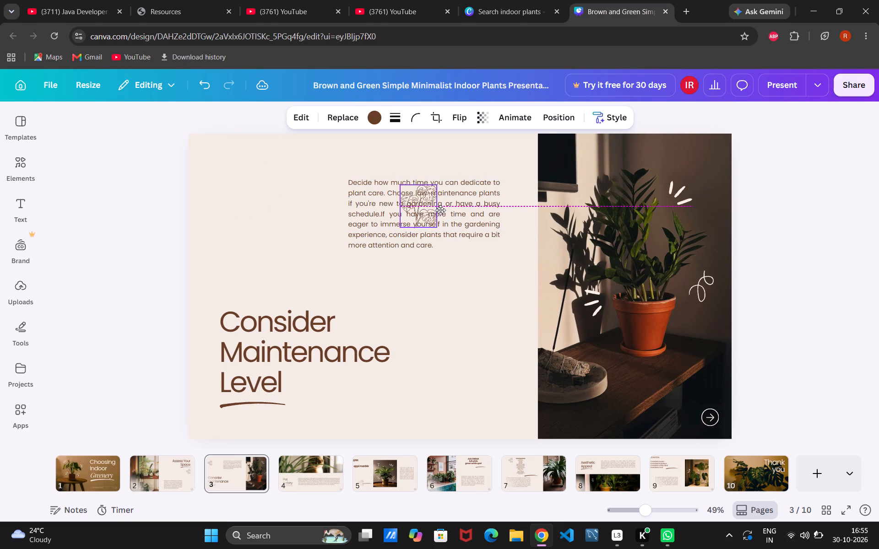
pyautogui.moveTo(440, 210); pyautogui.dragTo(472, 317)
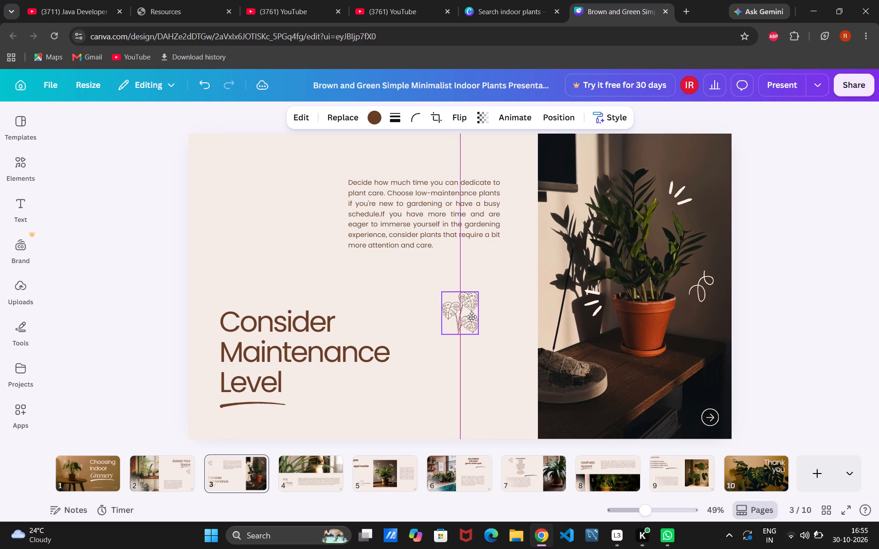
pyautogui.moveTo(472, 317); pyautogui.dragTo(267, 204)
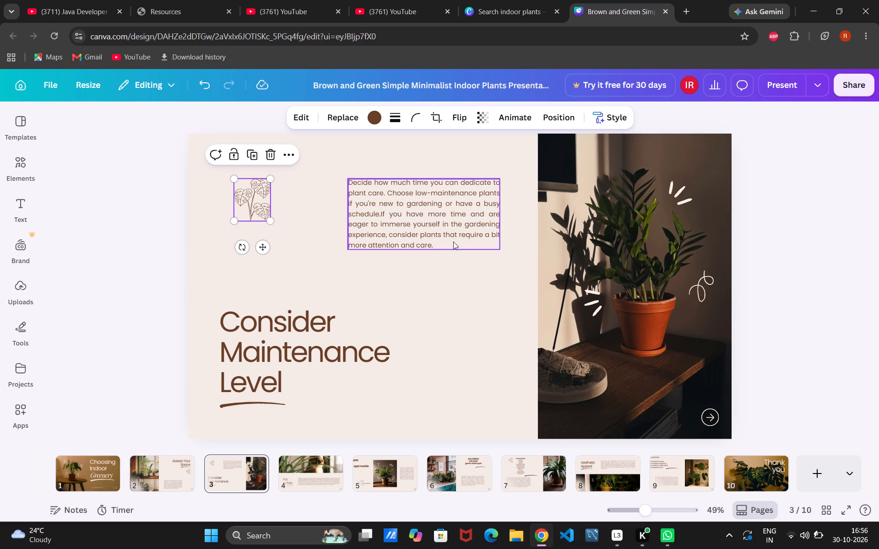
# Close the presentation and the Brown and Green template preview to return to the template search.
pyautogui.click(666, 16)
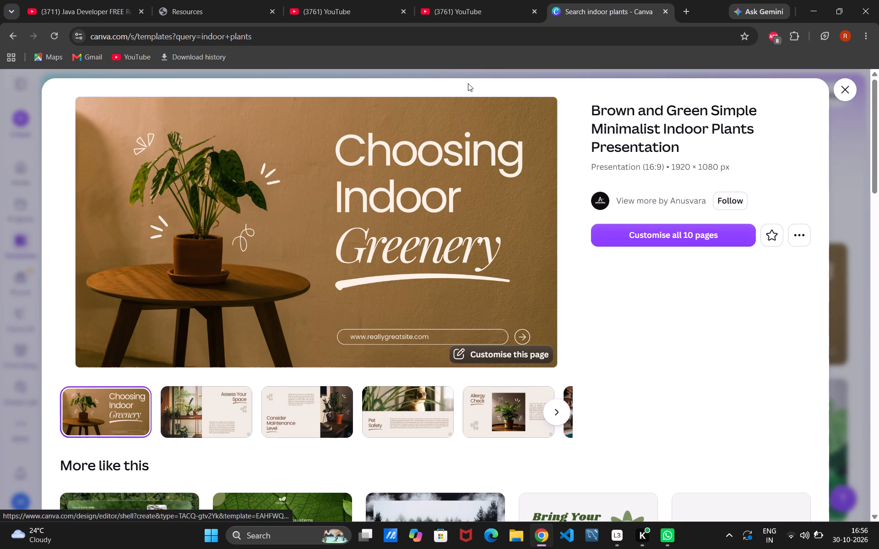
pyautogui.click(470, 75)
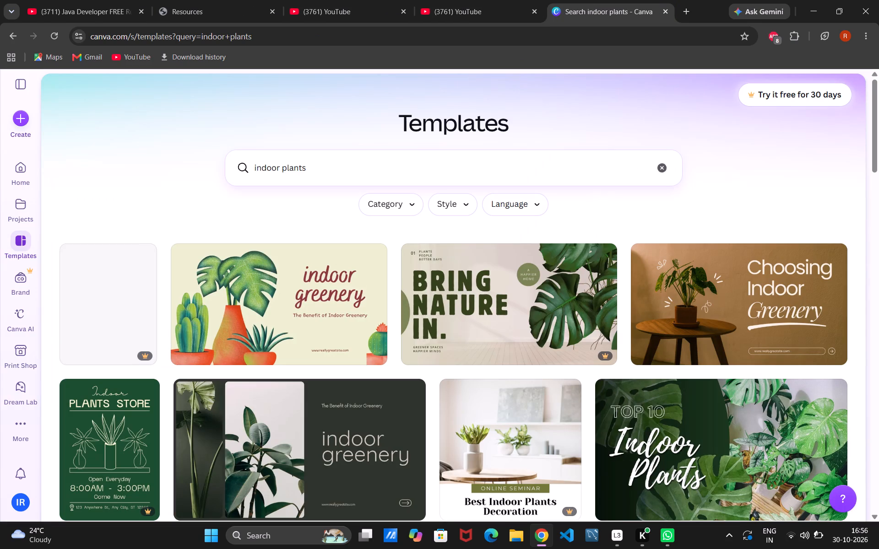
# Replace the template search with "wishlist for plants" and run it.
pyautogui.click(663, 171)
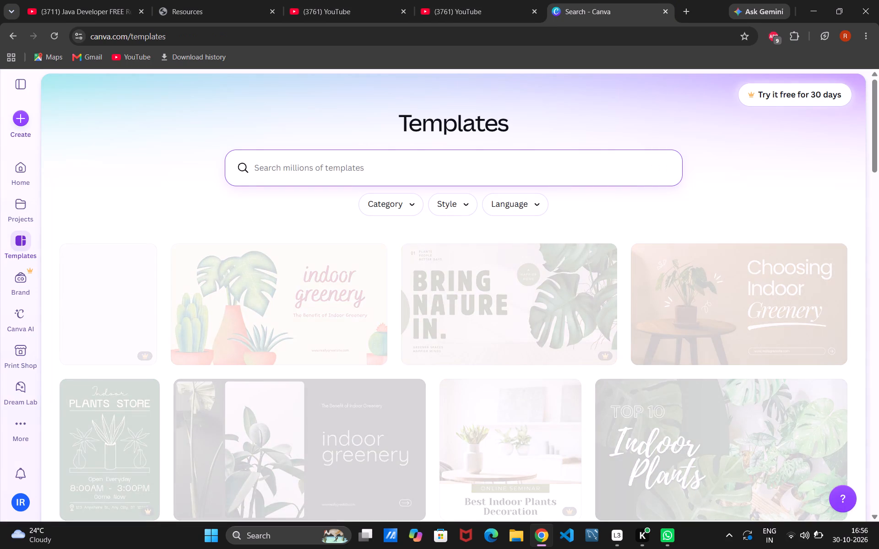
pyautogui.write('wishlist')
pyautogui.press('space')
pyautogui.write('for plans')
pyautogui.press('BackSpace')
pyautogui.write('ts')
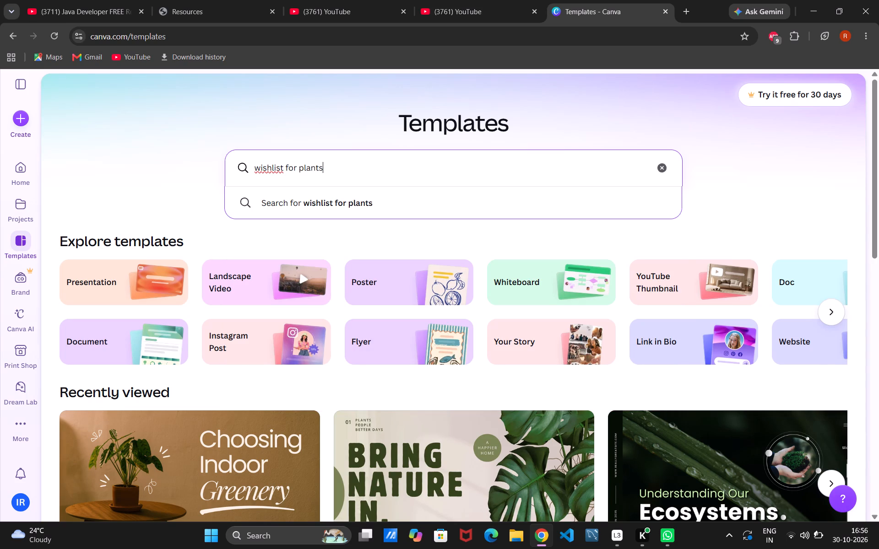
pyautogui.press('Return')
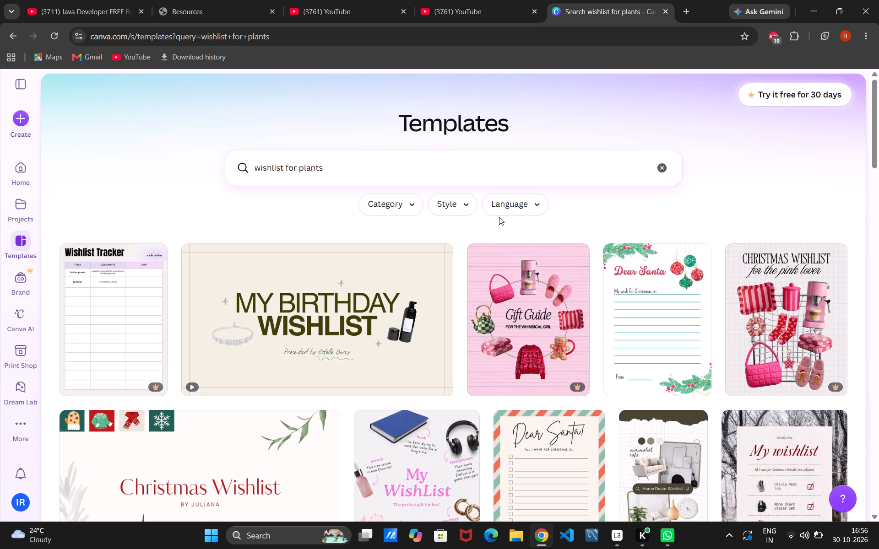
# Look through the wishlist template results for a design suited to a plant wishlist.
pyautogui.scroll(-2, 478, 334)
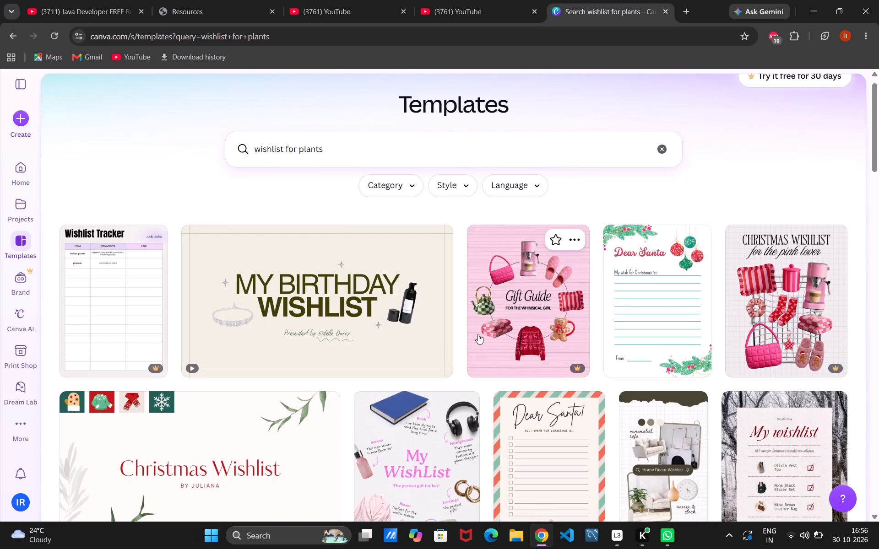
pyautogui.scroll(-2, 478, 334)
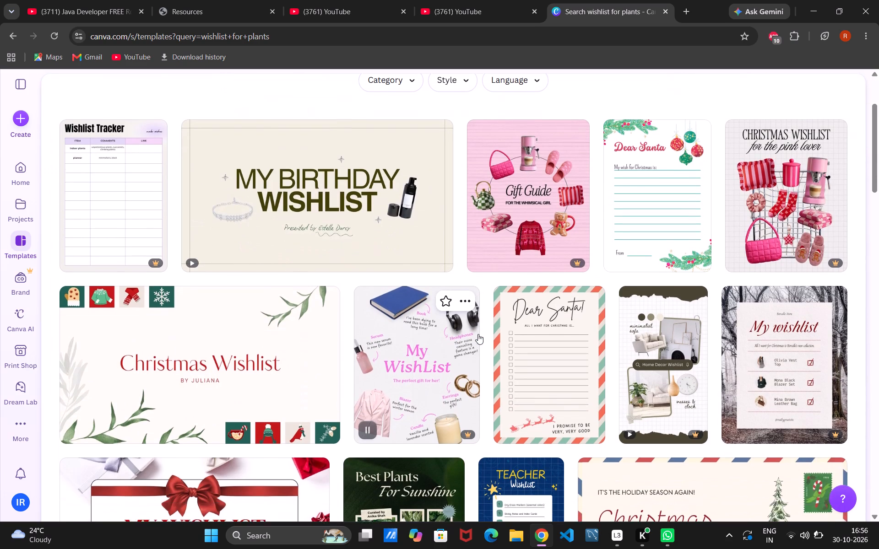
pyautogui.scroll(-3, 478, 334)
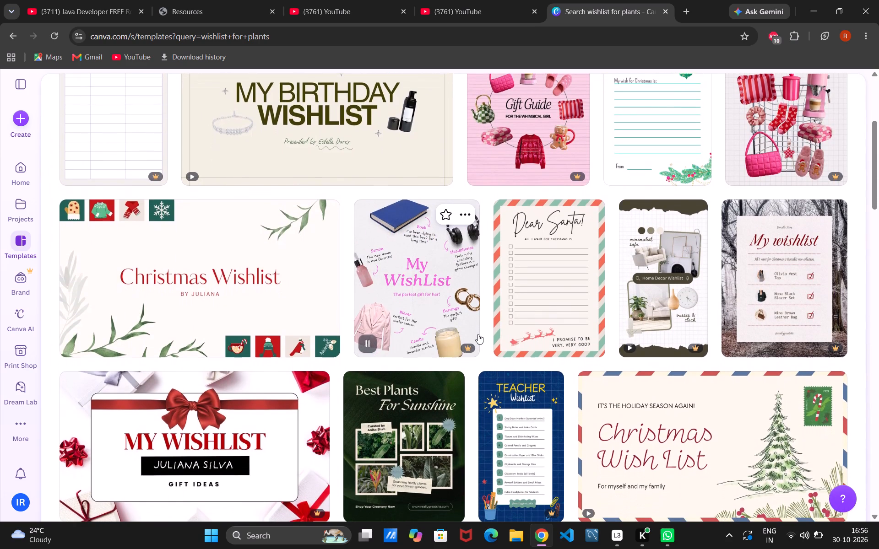
pyautogui.scroll(-2, 478, 334)
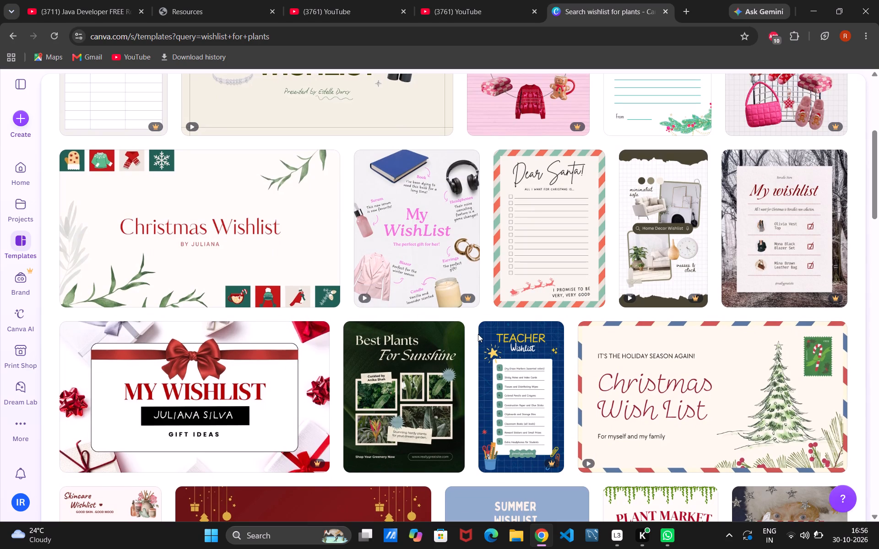
pyautogui.scroll(-1, 478, 334)
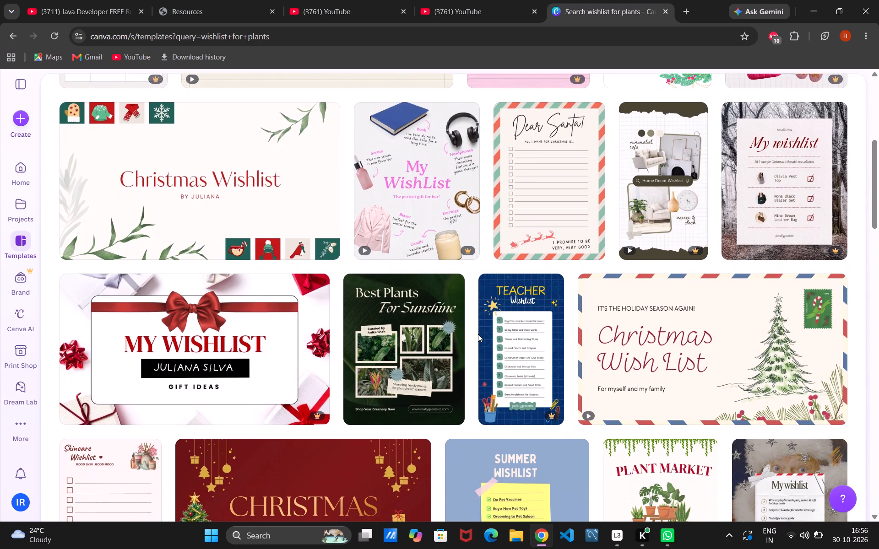
pyautogui.scroll(-1, 478, 334)
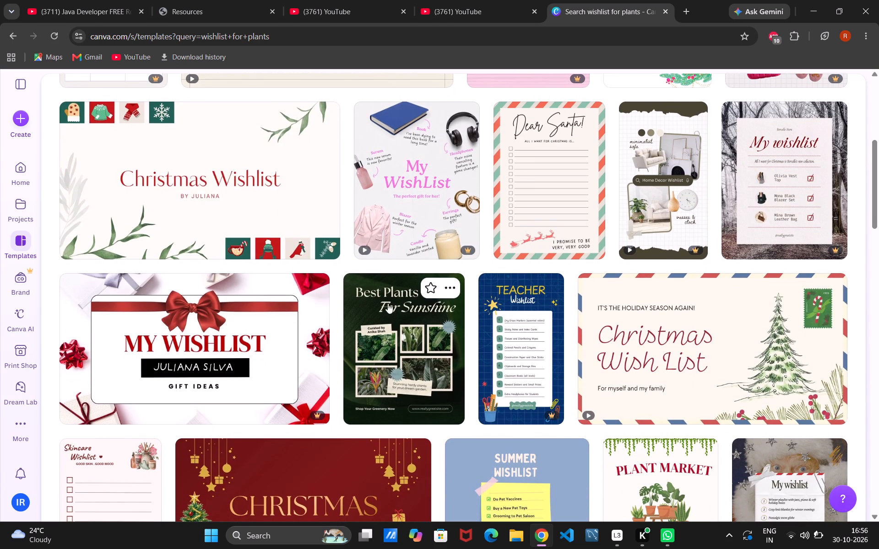
pyautogui.scroll(-4, 379, 299)
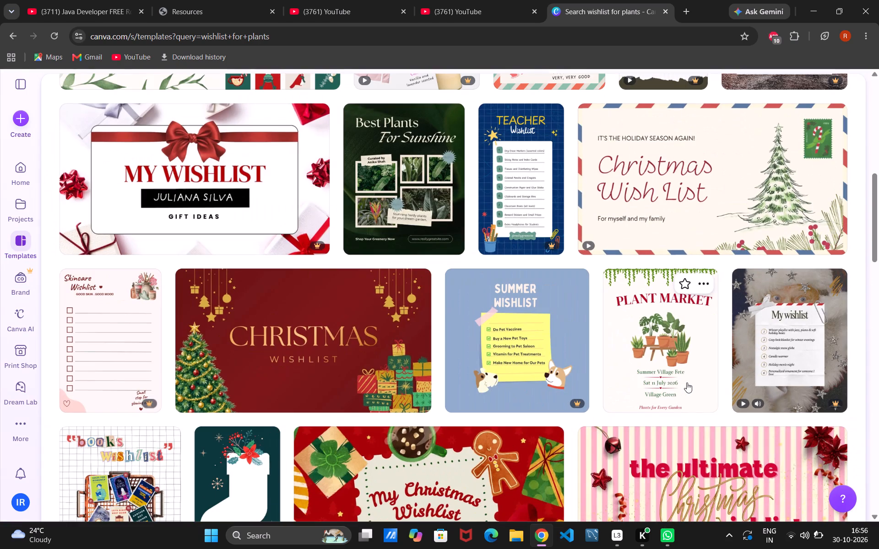
pyautogui.scroll(-3, 456, 371)
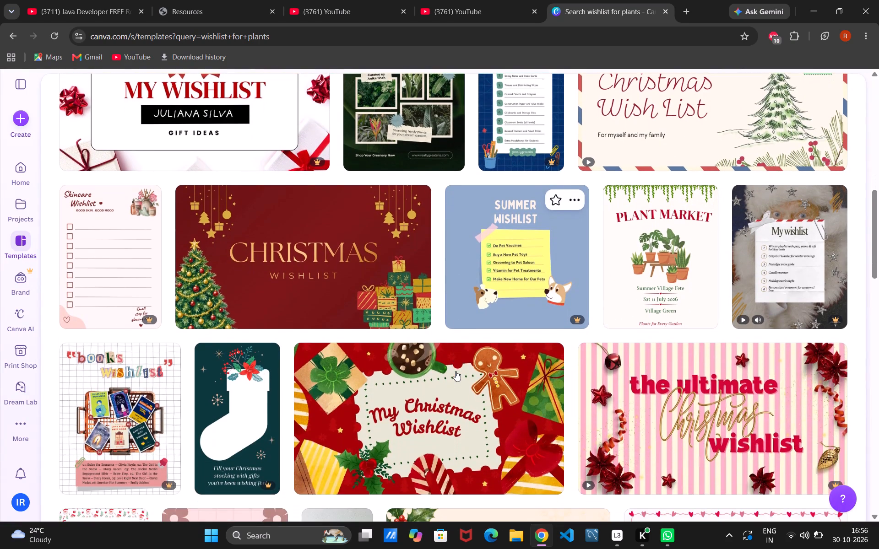
# Open the Yellow Minimal Sparkle Birthday Wishlist Presentation template and start customising all 10 pages.
pyautogui.scroll(11, 456, 371)
pyautogui.click(353, 329)
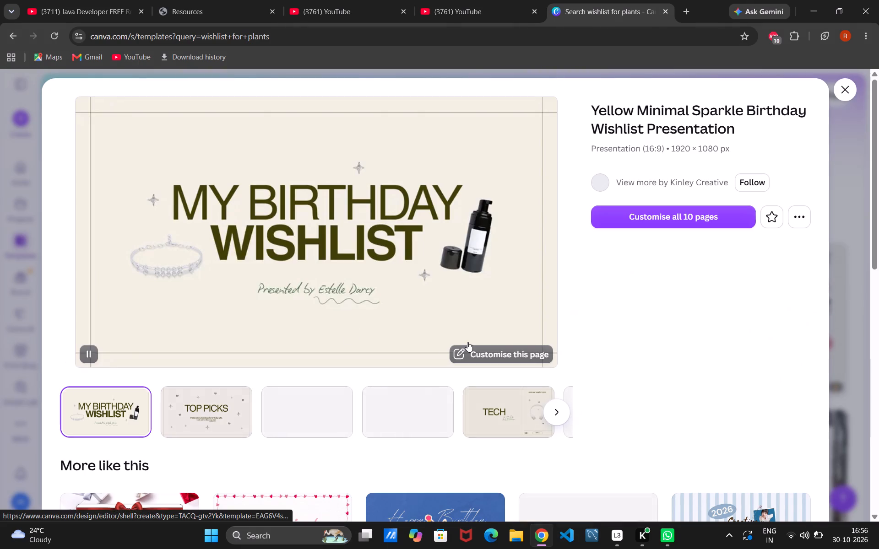
pyautogui.click(640, 213)
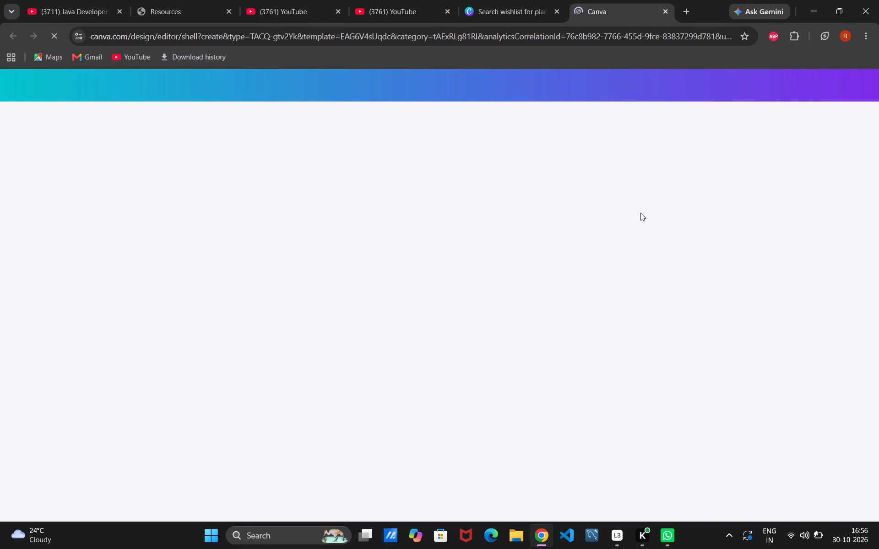